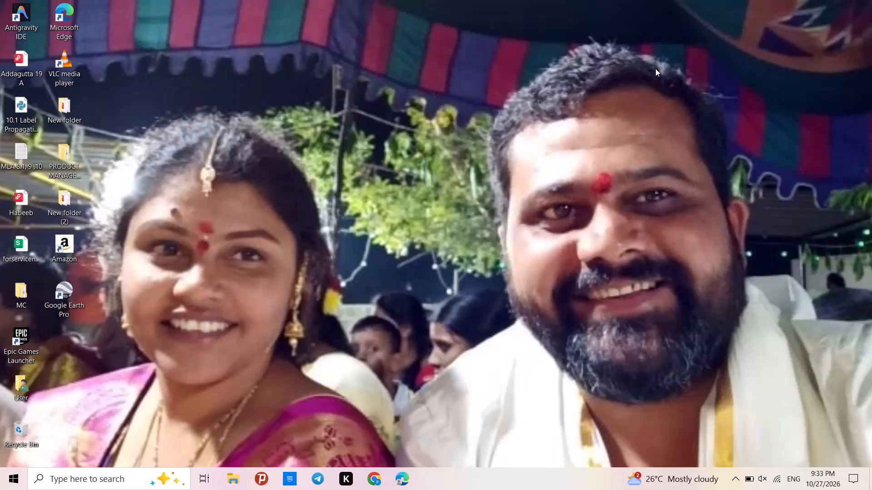
Open the Downloads folder in File Explorer.
click(238, 473)
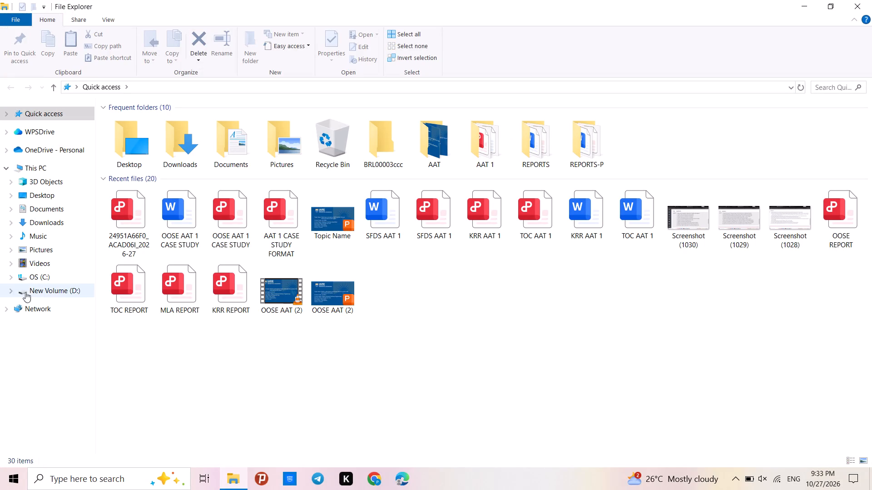
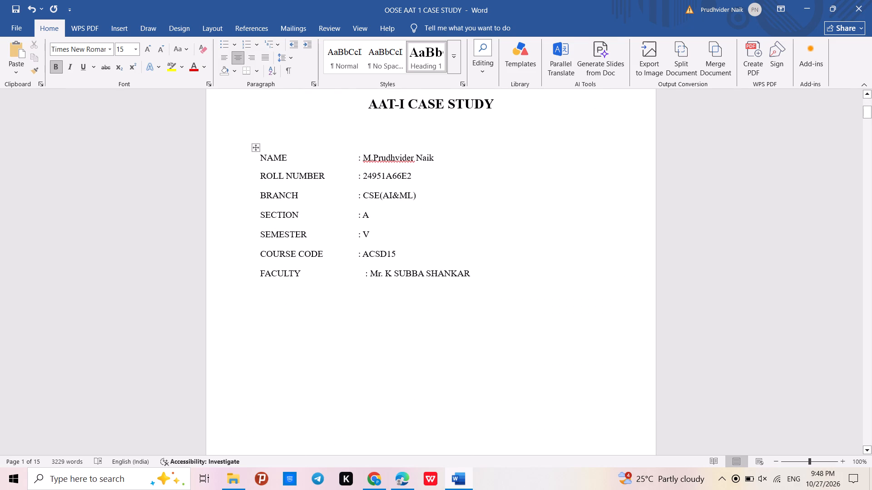
drag(439, 255, 362, 252)
drag(362, 252, 363, 253)
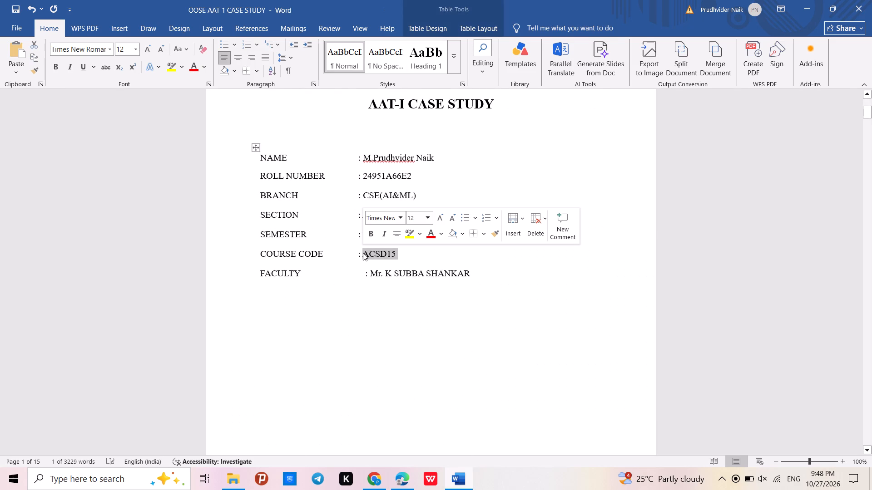
key(ctrl+v)
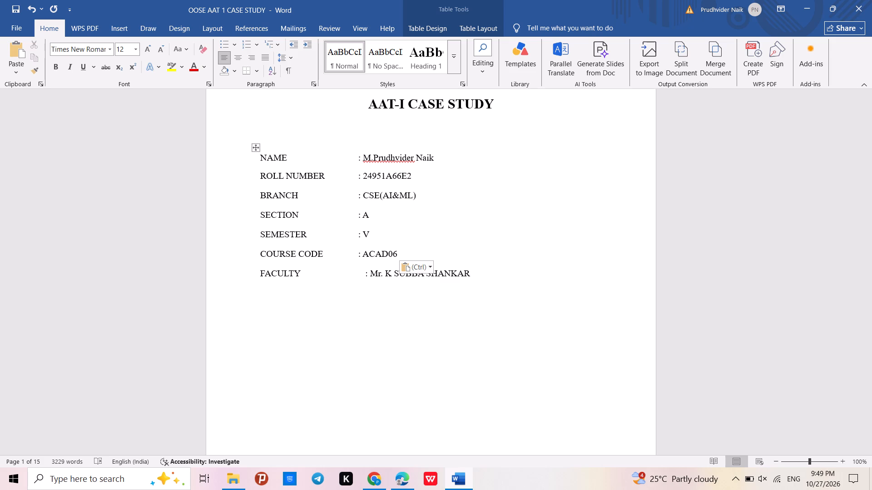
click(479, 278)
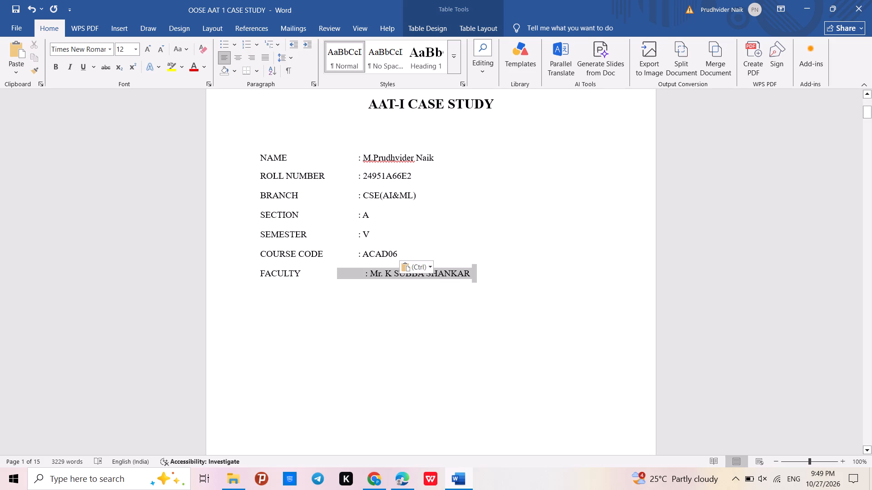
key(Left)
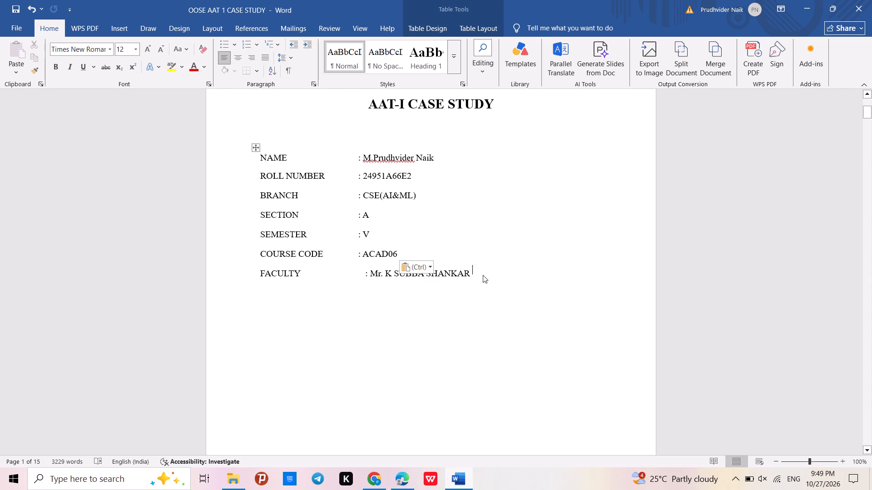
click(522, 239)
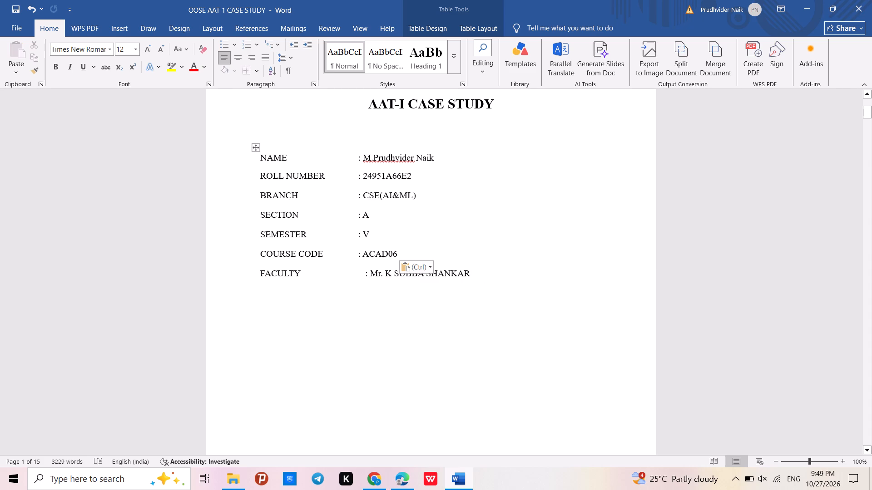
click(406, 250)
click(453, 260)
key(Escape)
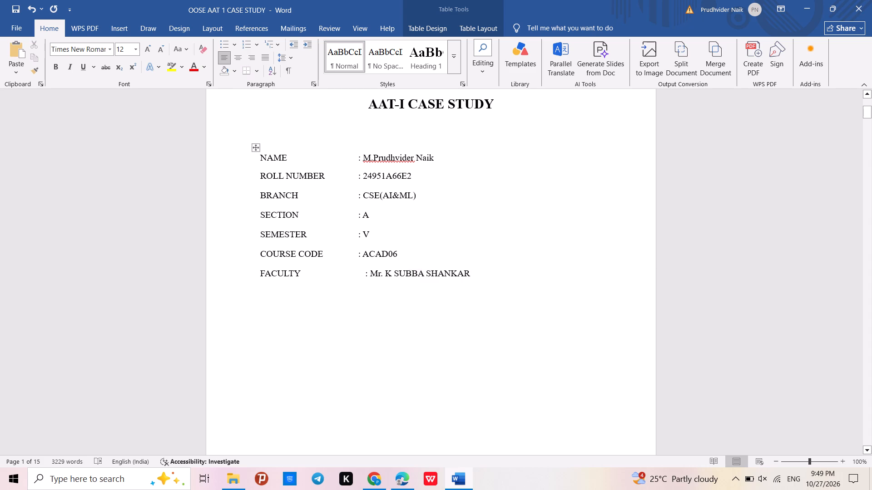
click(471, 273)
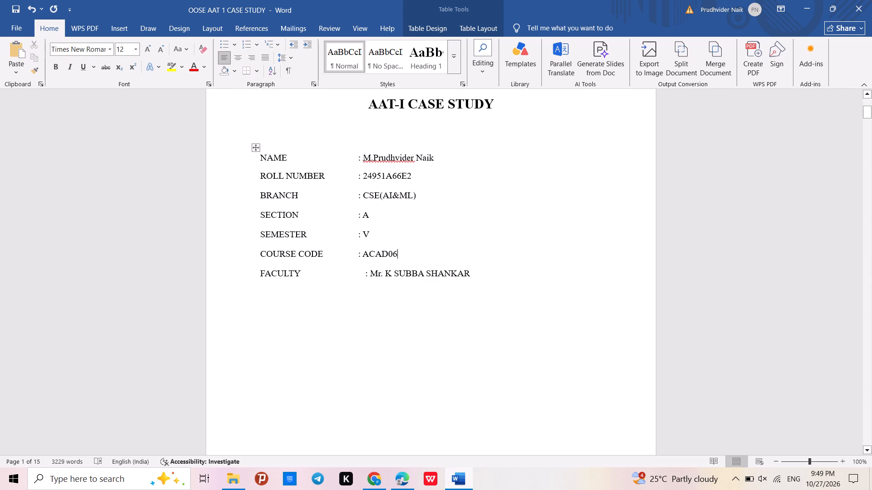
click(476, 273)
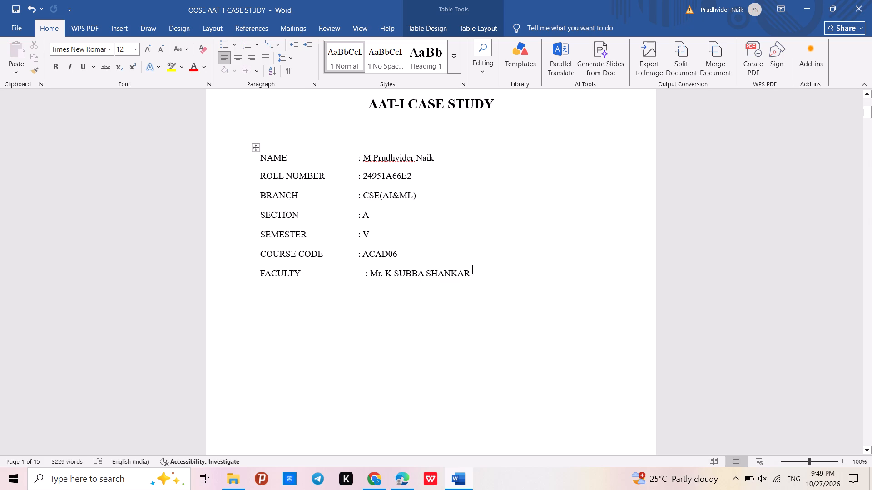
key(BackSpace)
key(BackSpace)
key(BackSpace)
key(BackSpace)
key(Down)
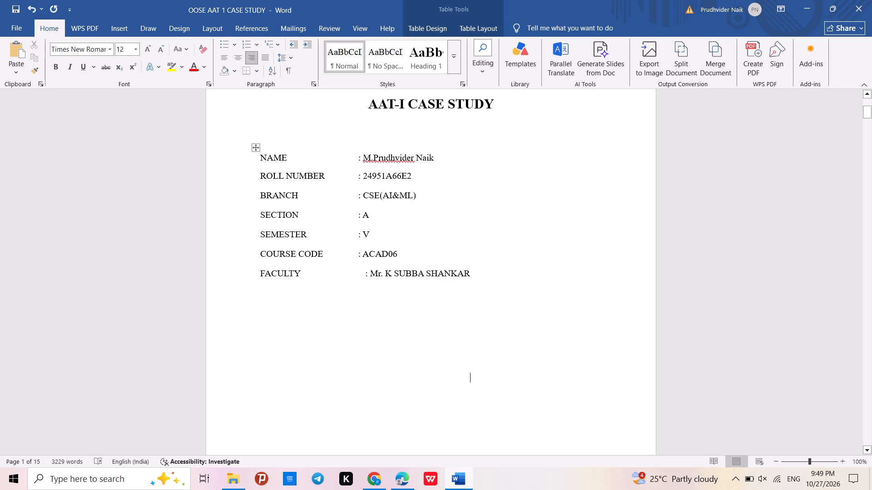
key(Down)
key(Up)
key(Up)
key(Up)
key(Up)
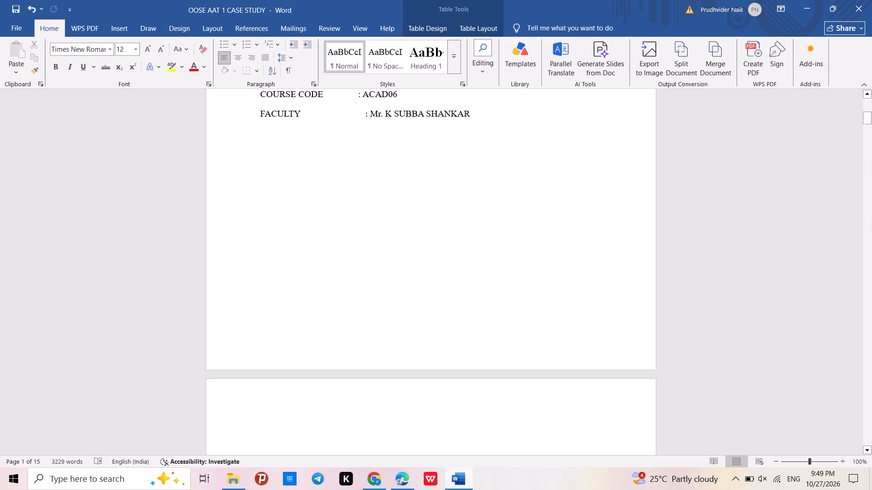
Replace the faculty entry on the cover page with the new faculty member's name, including the title Dr.
scroll(476, 273, up, 1)
double_click(426, 179)
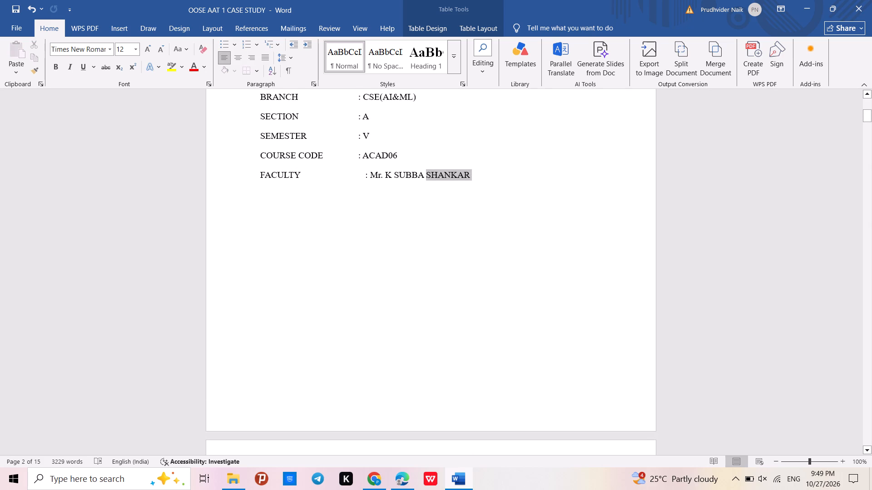
key(BackSpace)
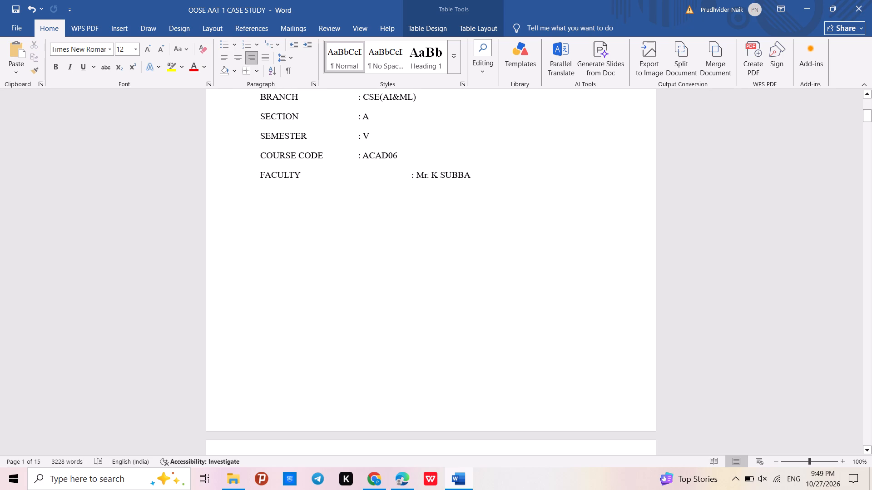
key(Delete)
key(Delete)
double_click(457, 174)
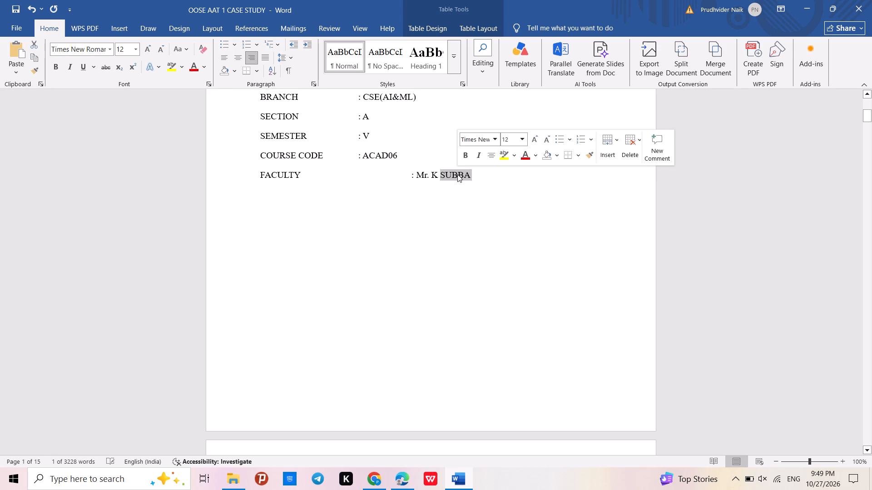
key(BackSpace)
key(BackSpace)
key(BackSpace)
key(BackSpace)
key(BackSpace)
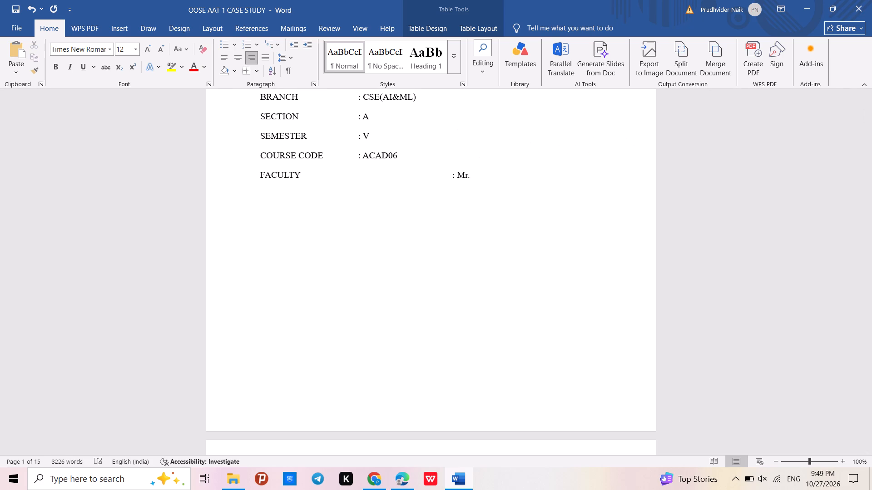
key(BackSpace)
key(BackSpace)
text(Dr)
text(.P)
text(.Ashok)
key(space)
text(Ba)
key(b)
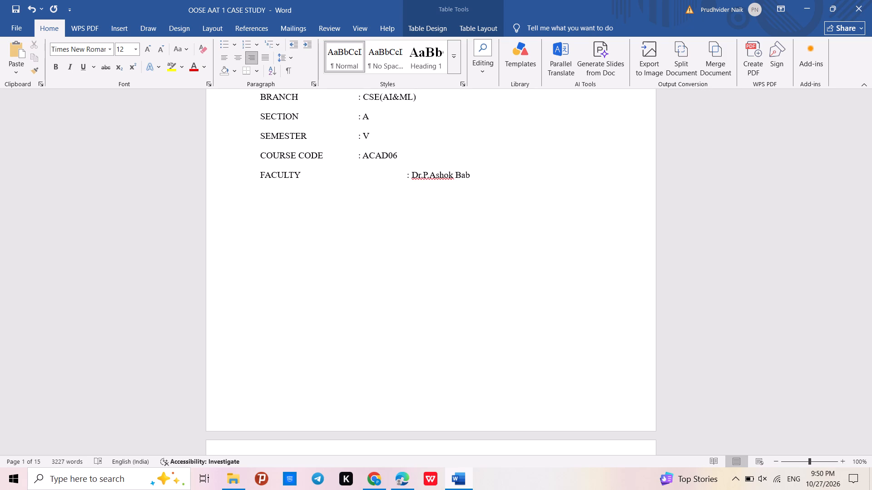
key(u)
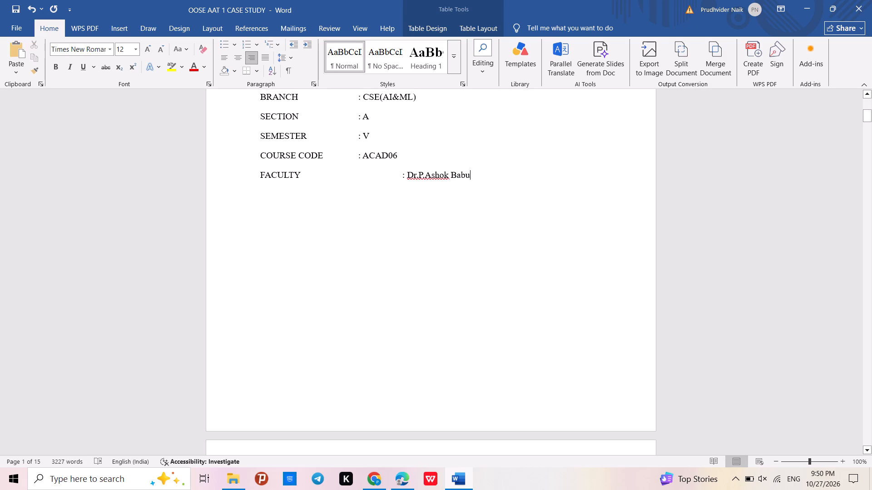
Left-align the faculty entry on the cover page and space it so its colon lines up with the entries above.
click(403, 171)
key(Left)
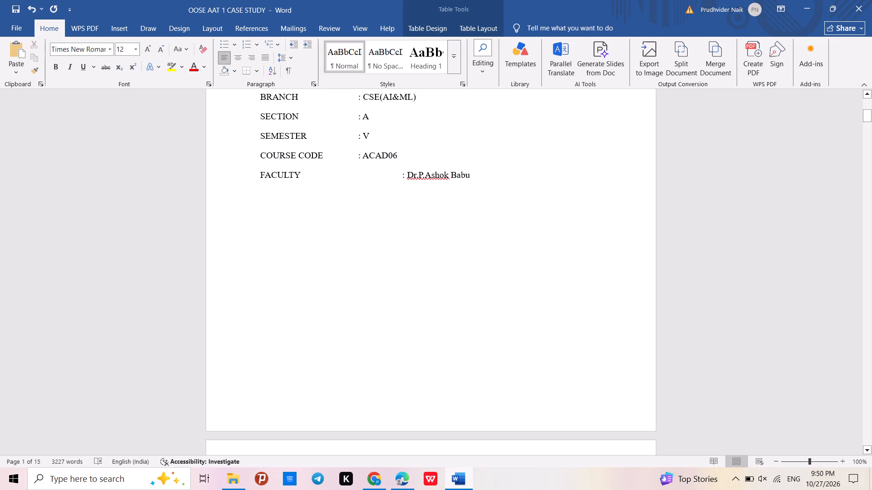
key(Delete)
key(Delete)
key(Delete)
key(Delete)
key(Right)
key(BackSpace)
key(BackSpace)
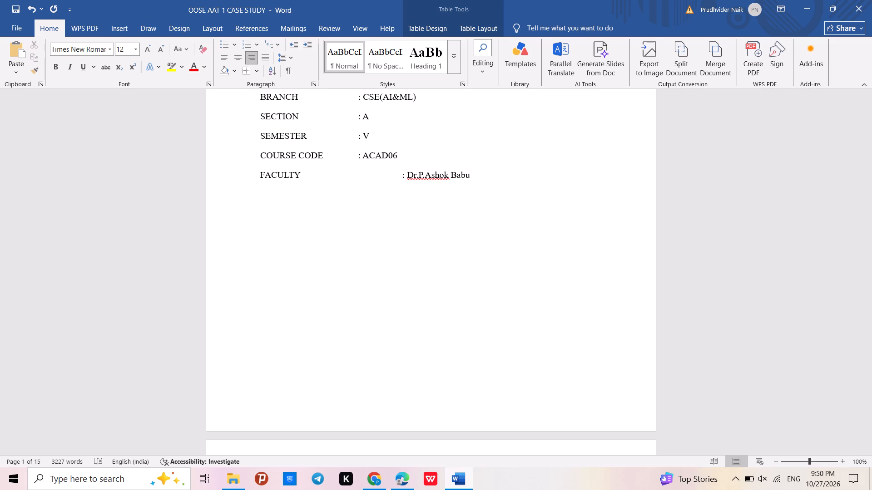
click(228, 58)
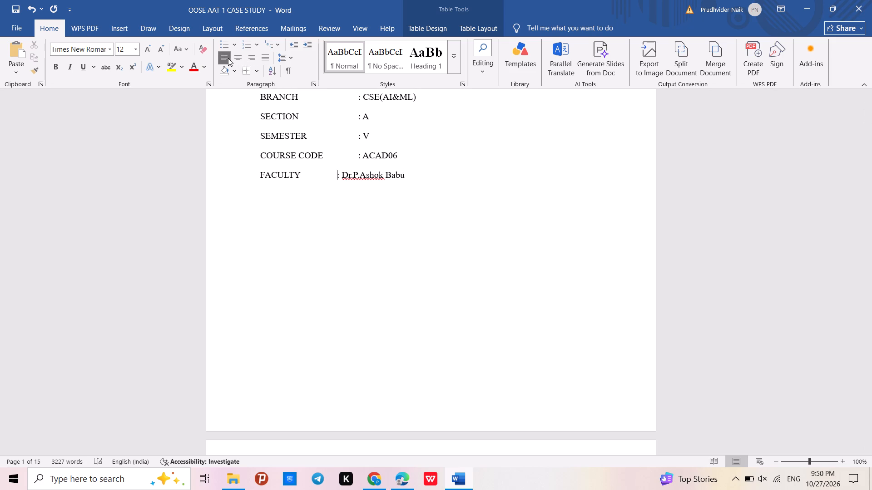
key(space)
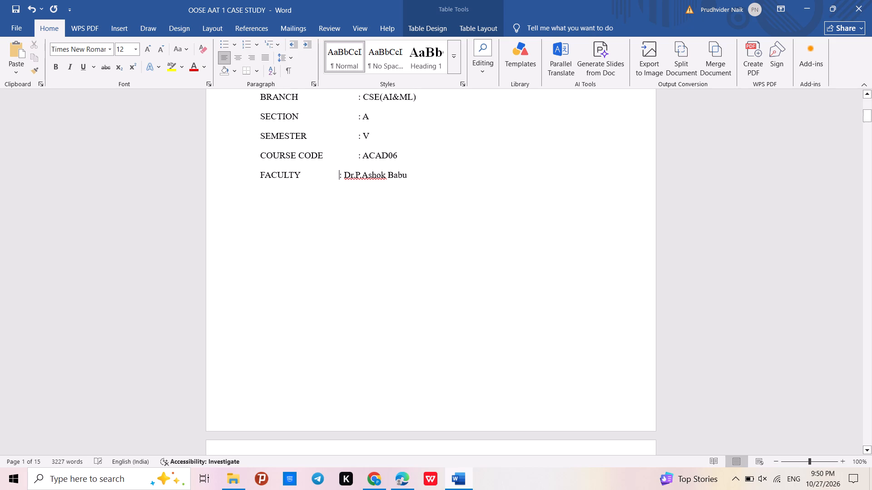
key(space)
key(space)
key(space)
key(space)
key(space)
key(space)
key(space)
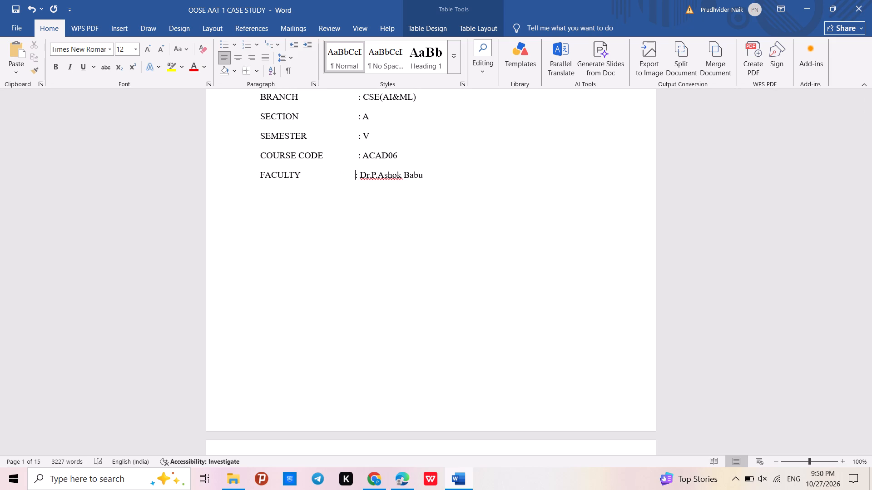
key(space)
scroll(342, 206, up, 2)
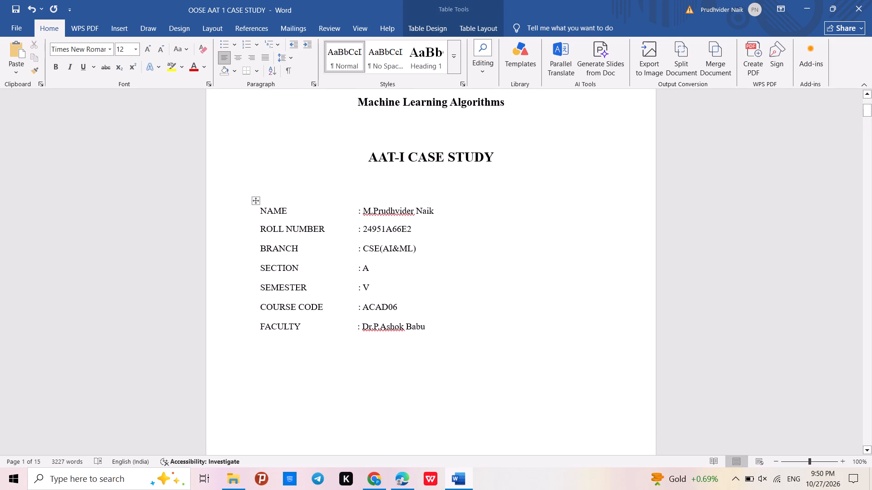
scroll(468, 329, down, 6)
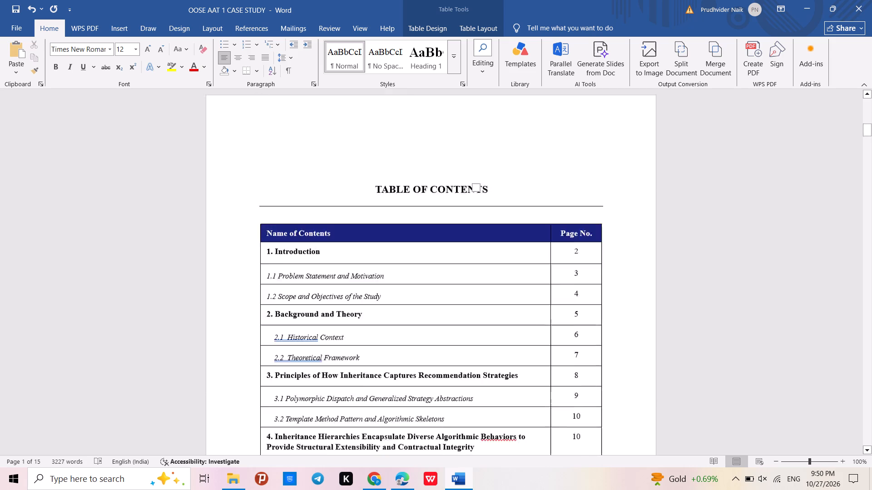
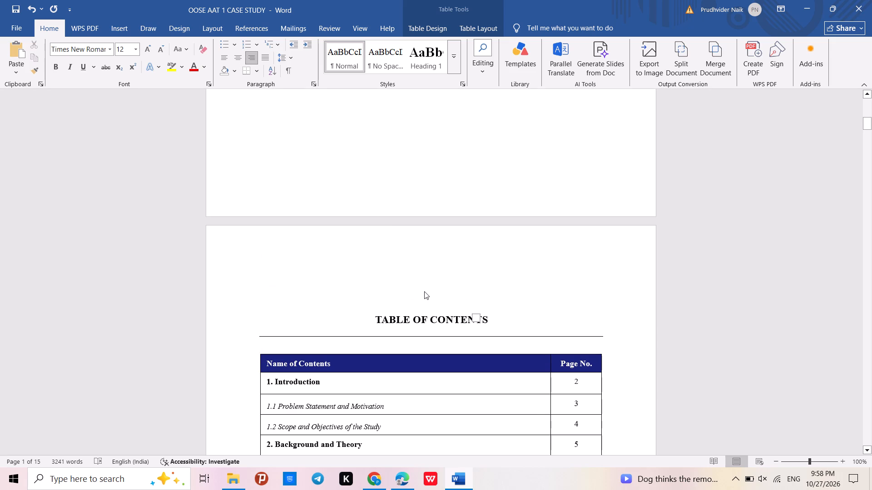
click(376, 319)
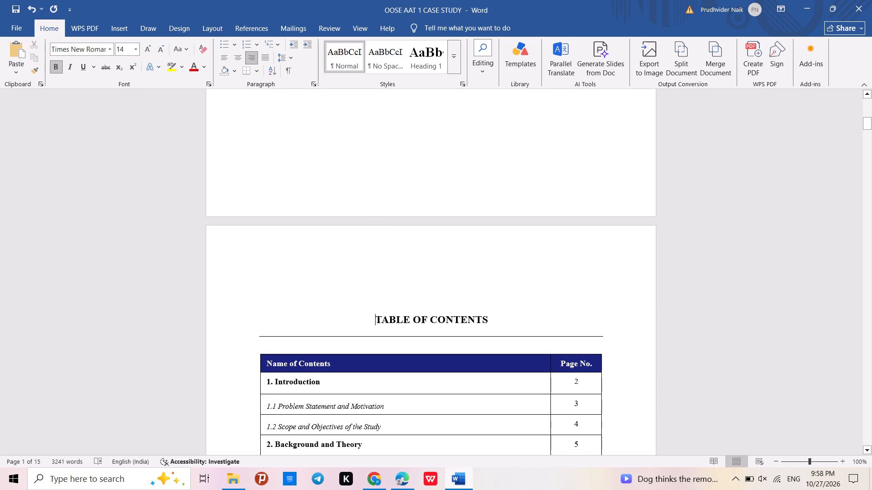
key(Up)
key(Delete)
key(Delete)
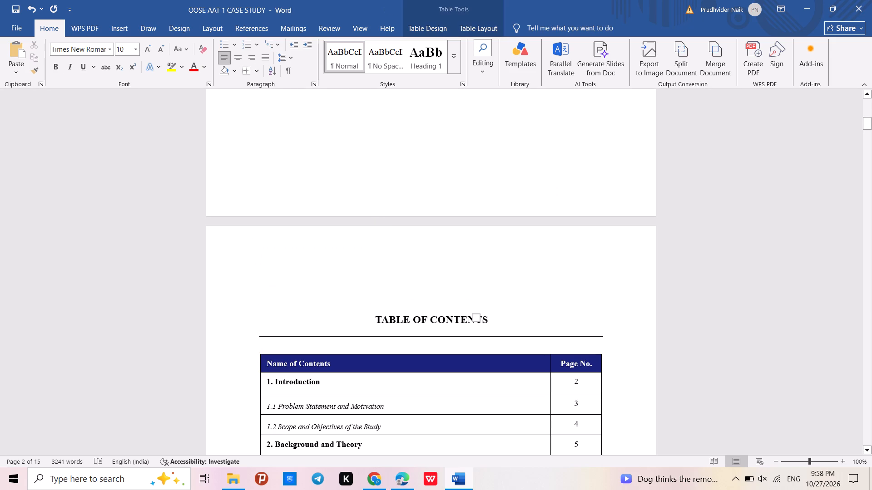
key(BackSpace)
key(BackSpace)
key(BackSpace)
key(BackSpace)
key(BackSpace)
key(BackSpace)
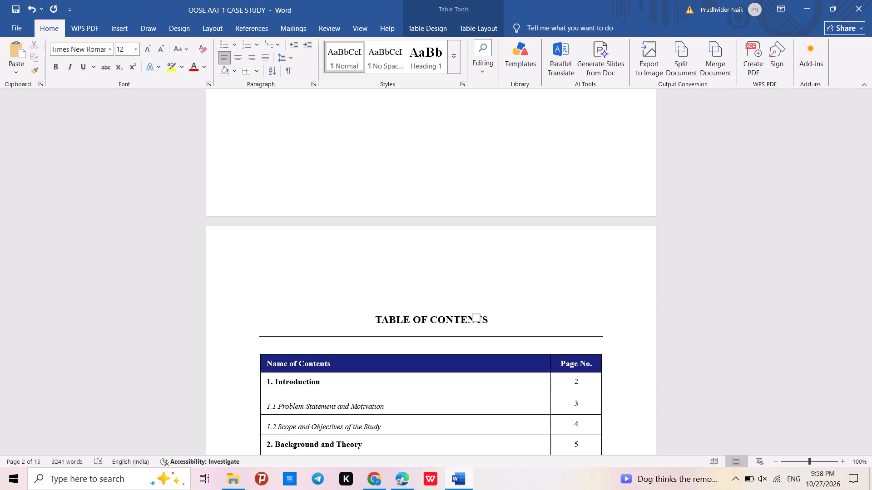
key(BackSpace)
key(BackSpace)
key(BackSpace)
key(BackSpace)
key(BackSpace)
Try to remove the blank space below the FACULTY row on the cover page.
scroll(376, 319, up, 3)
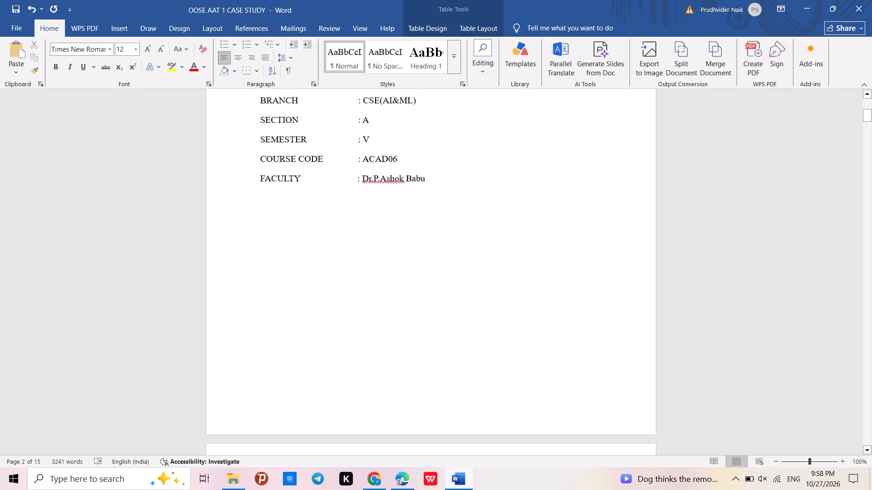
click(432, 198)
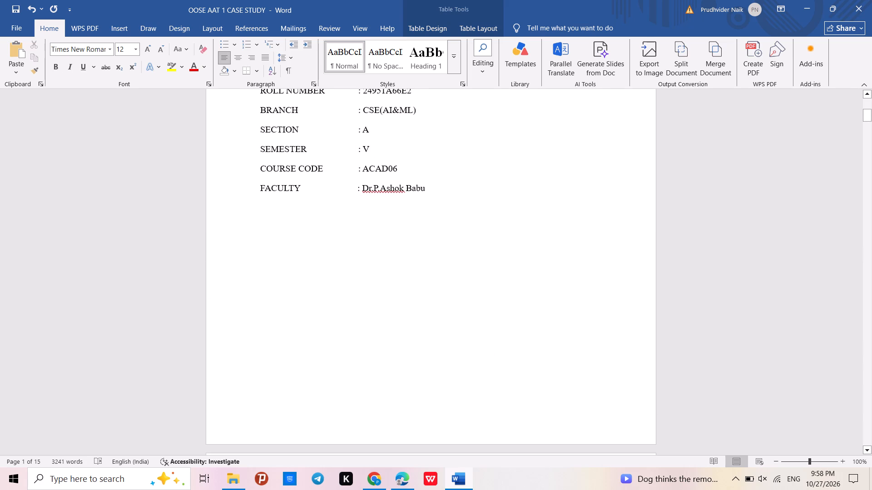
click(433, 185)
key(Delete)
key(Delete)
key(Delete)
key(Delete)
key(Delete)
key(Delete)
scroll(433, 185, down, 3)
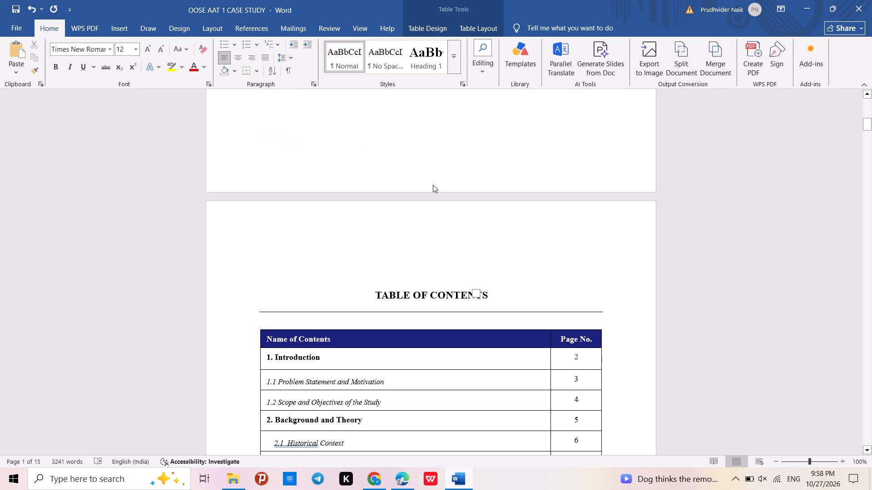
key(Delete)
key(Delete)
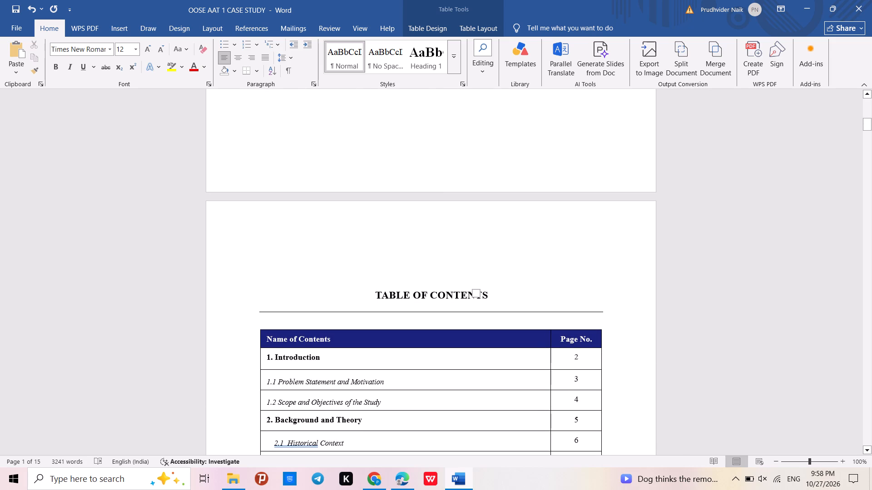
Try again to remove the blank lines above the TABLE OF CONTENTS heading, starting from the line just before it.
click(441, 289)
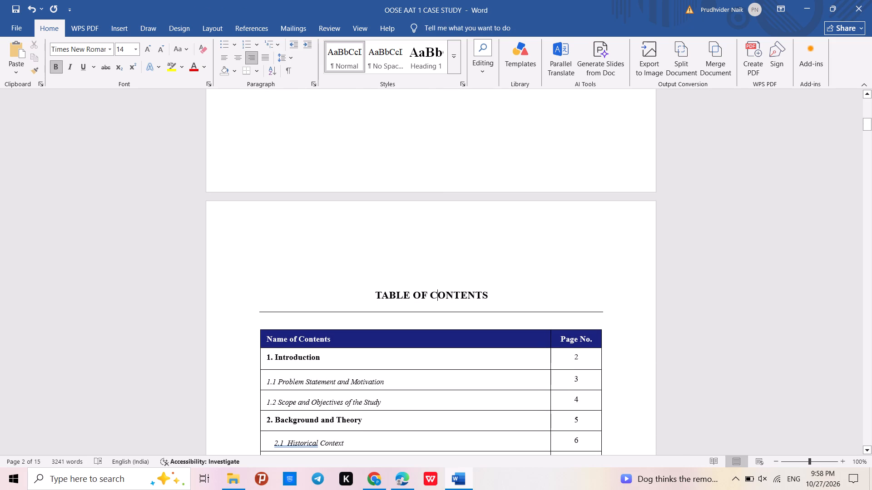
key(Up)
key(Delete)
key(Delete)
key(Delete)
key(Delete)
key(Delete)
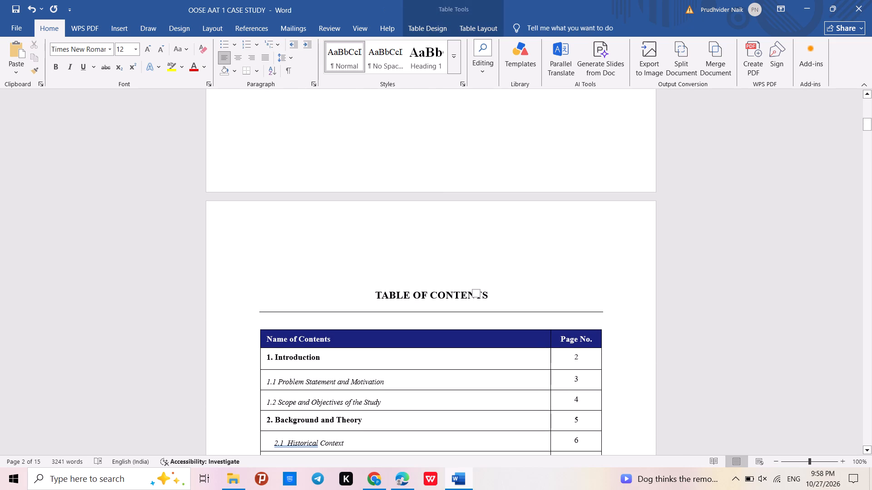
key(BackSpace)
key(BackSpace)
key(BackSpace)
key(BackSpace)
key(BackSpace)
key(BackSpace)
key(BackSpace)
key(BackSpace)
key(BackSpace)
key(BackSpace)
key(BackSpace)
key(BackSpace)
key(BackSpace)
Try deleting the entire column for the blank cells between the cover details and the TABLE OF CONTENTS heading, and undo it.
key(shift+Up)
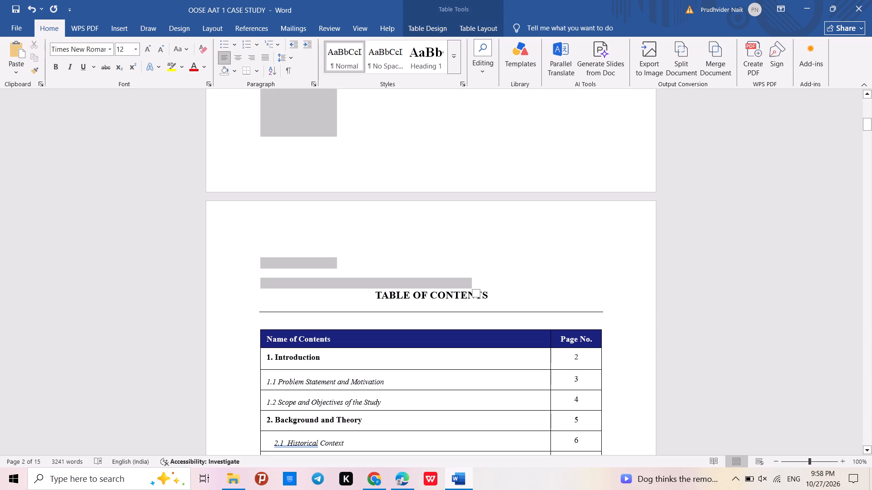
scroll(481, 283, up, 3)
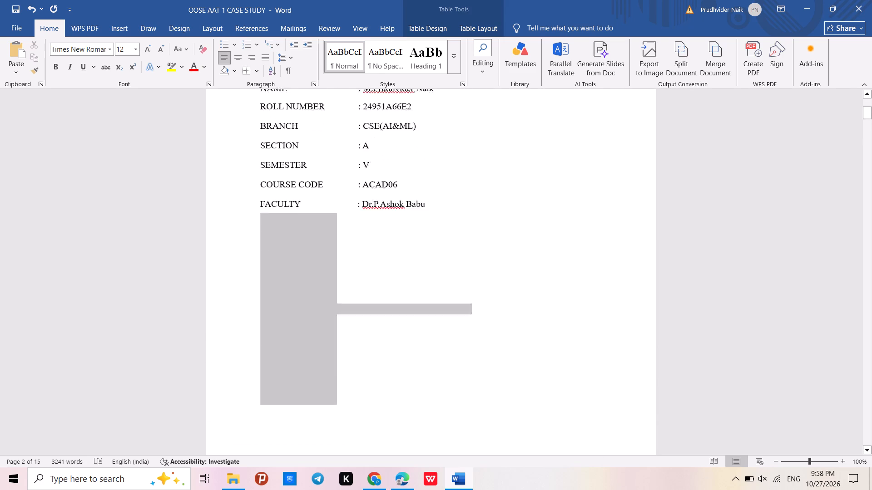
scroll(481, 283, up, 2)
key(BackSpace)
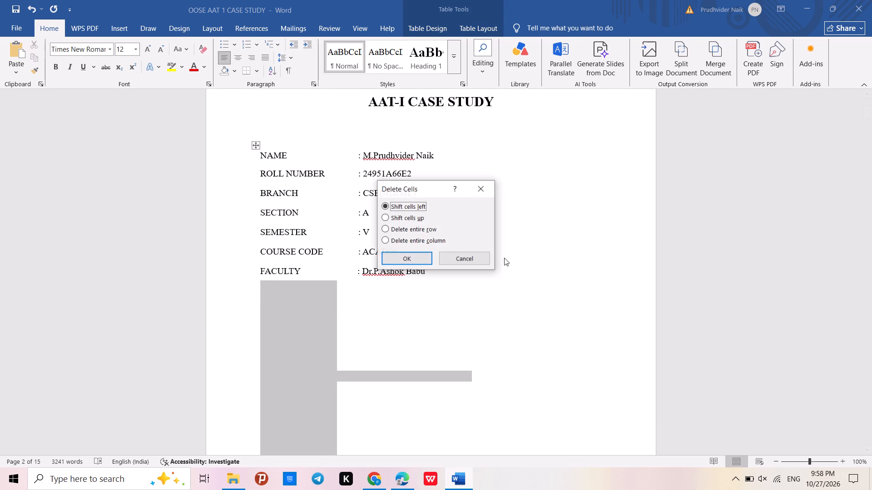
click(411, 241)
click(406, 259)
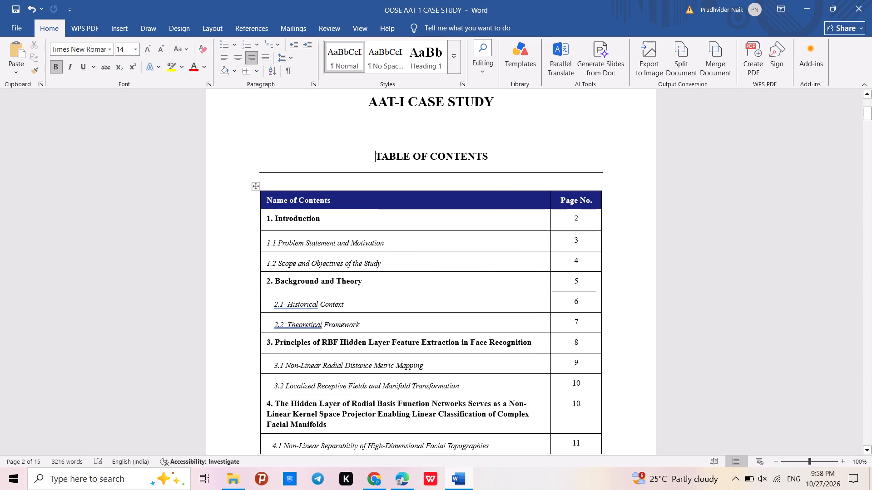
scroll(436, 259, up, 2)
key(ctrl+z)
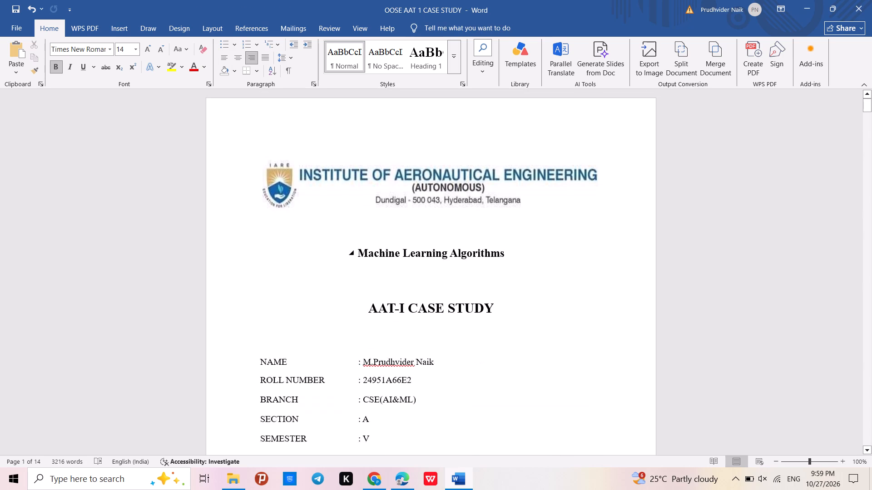
Delete the blank lines between the cover page's FACULTY row and the TABLE OF CONTENTS heading.
scroll(398, 264, up, 1)
scroll(433, 301, up, 1)
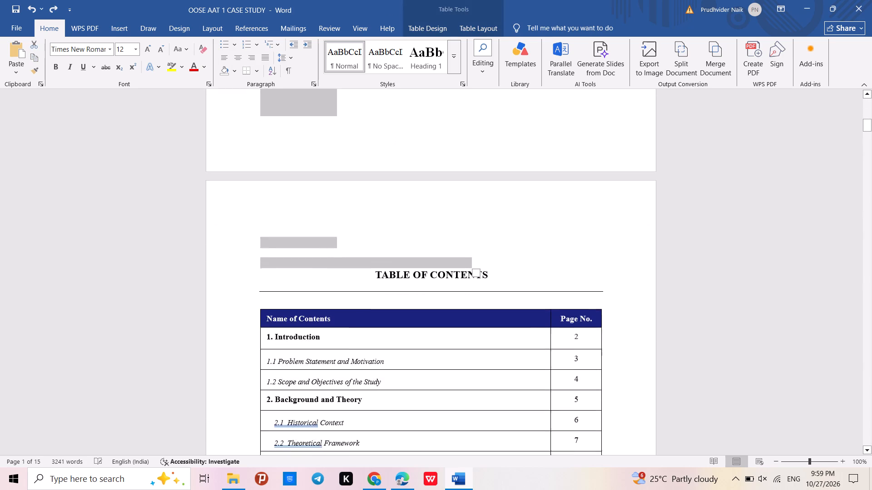
scroll(433, 301, up, 1)
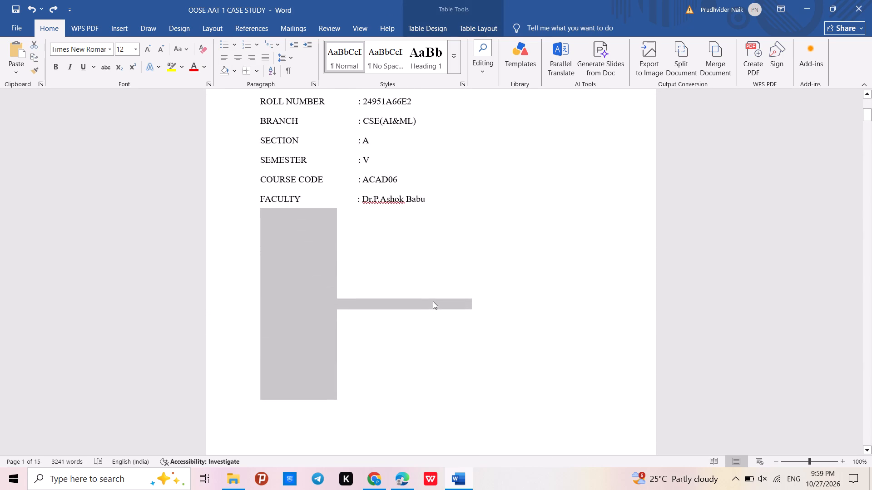
key(shift+Down)
key(shift+Down)
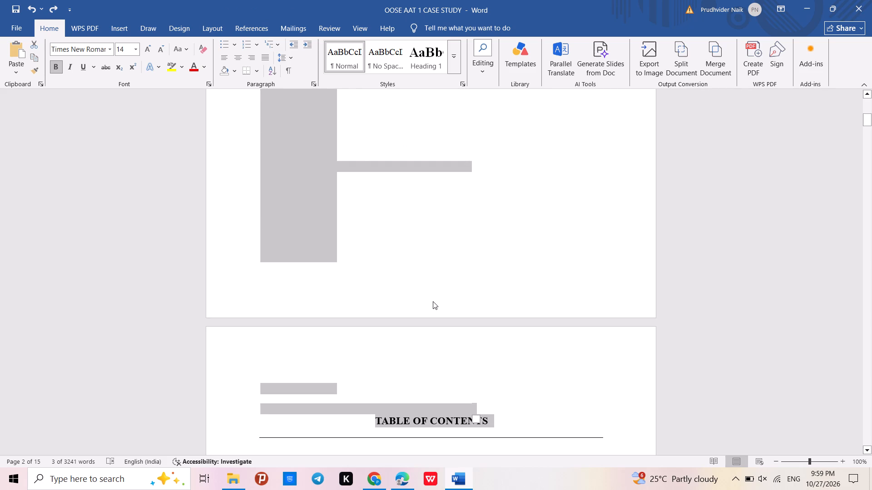
key(shift+Up)
key(shift+Up)
key(shift+Up)
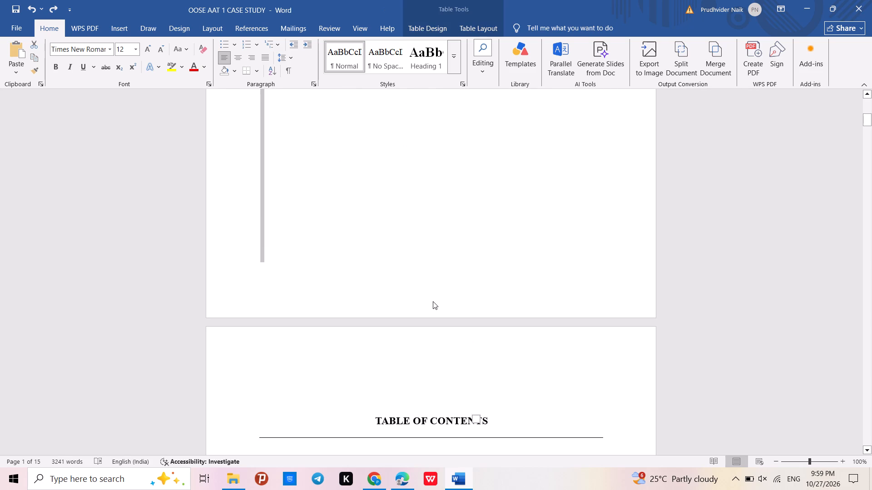
key(Delete)
Insert 14 blank lines below the FACULTY row so the TABLE OF CONTENTS heading starts at the top of page 2.
scroll(433, 301, up, 1)
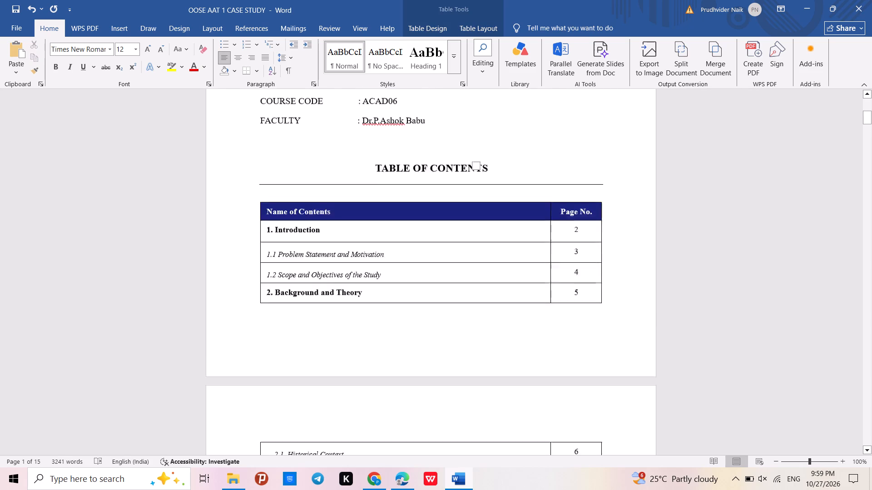
scroll(433, 301, up, 1)
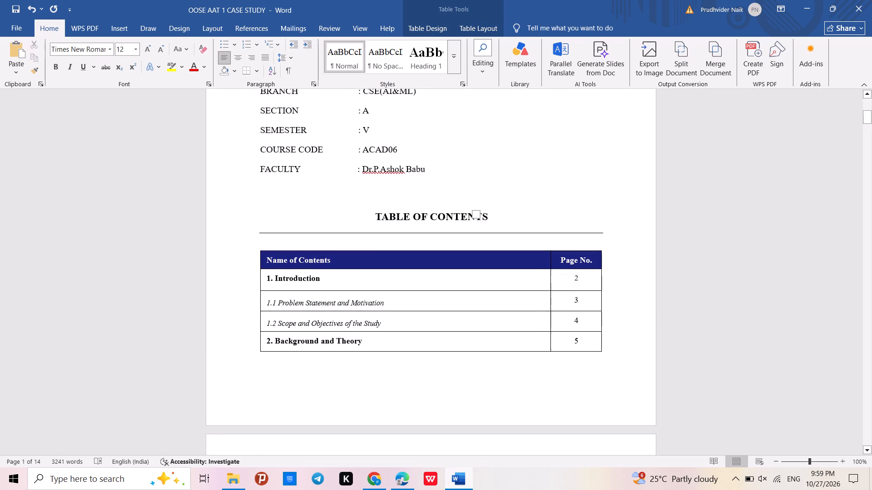
scroll(433, 301, up, 2)
key(Return)
key(Return)
key(Return)
key(Return)
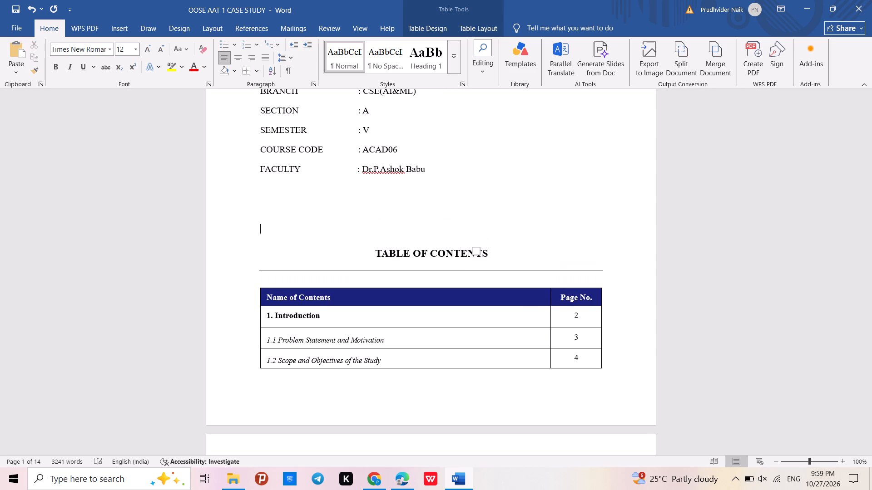
key(Return)
key(Return)
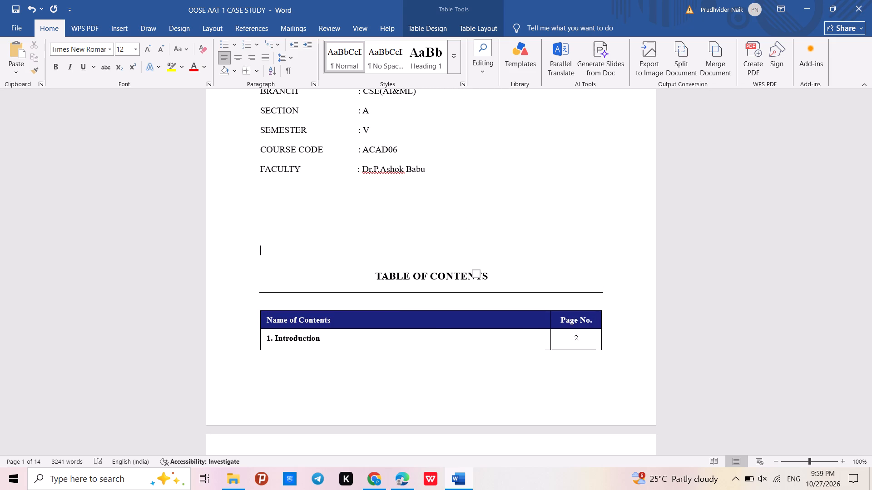
key(Return)
key(Return)
key(Return)
key(Return)
key(Return)
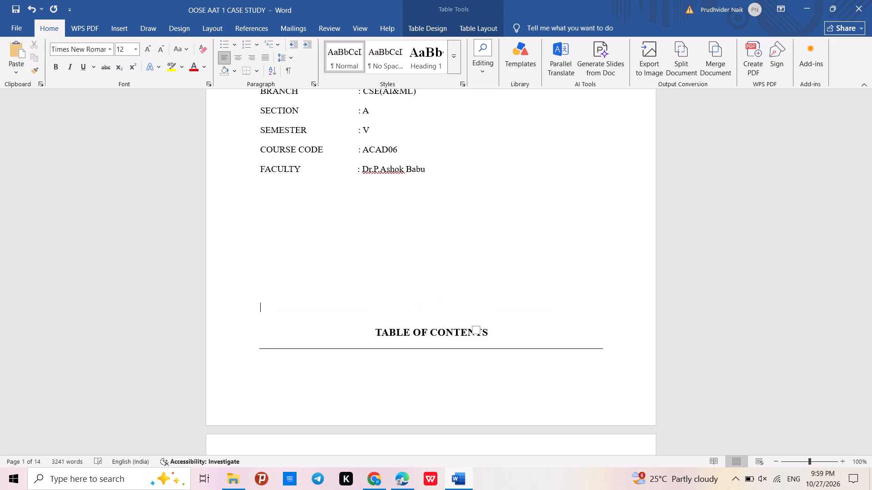
key(Return)
key(Return)
key(Return)
Check the layout and entries of Word's table of contents through REFERENCES, switching briefly to Gemini in Chrome.
scroll(433, 301, down, 2)
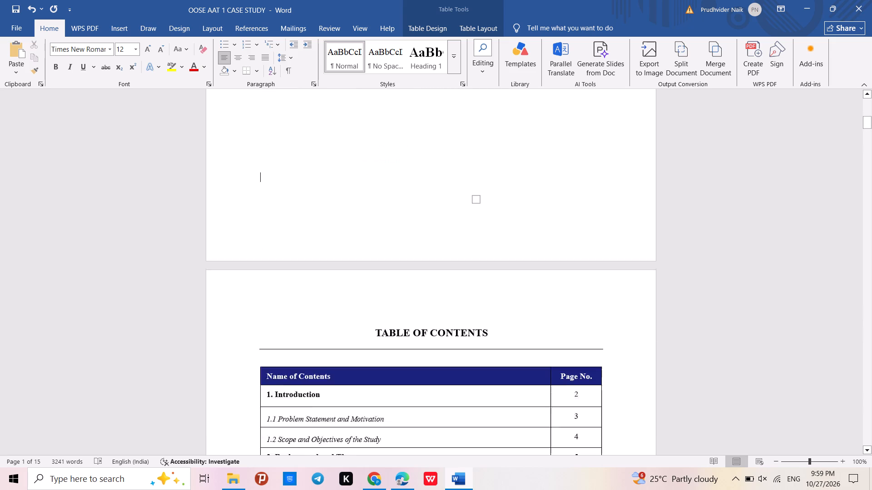
scroll(433, 301, down, 10)
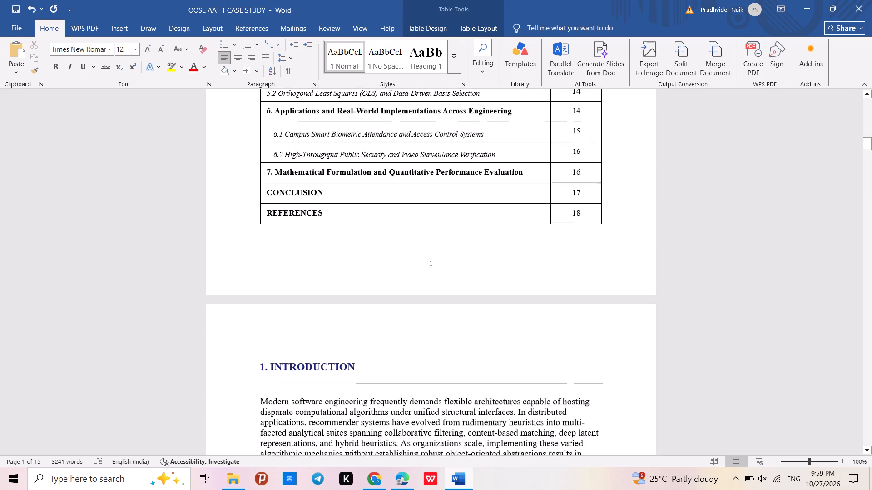
scroll(433, 301, up, 2)
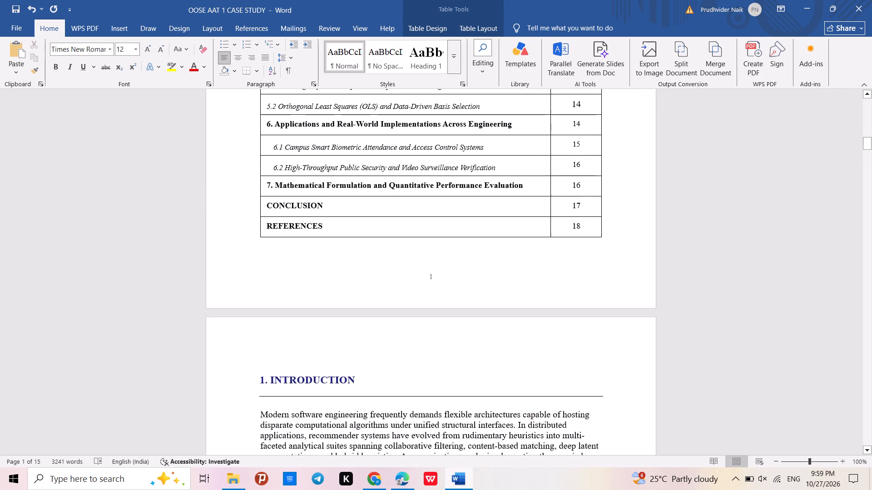
scroll(433, 301, up, 2)
key(alt+Tab)
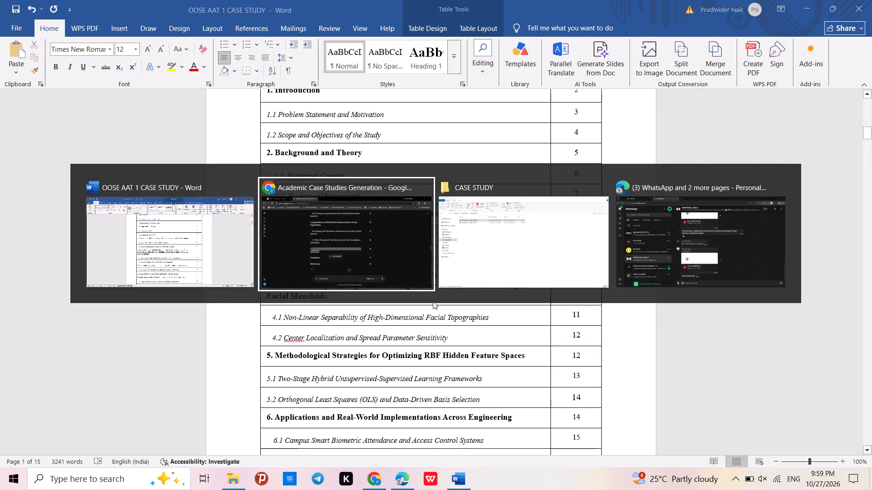
scroll(433, 301, up, 1)
key(alt+Tab)
scroll(433, 301, down, 1)
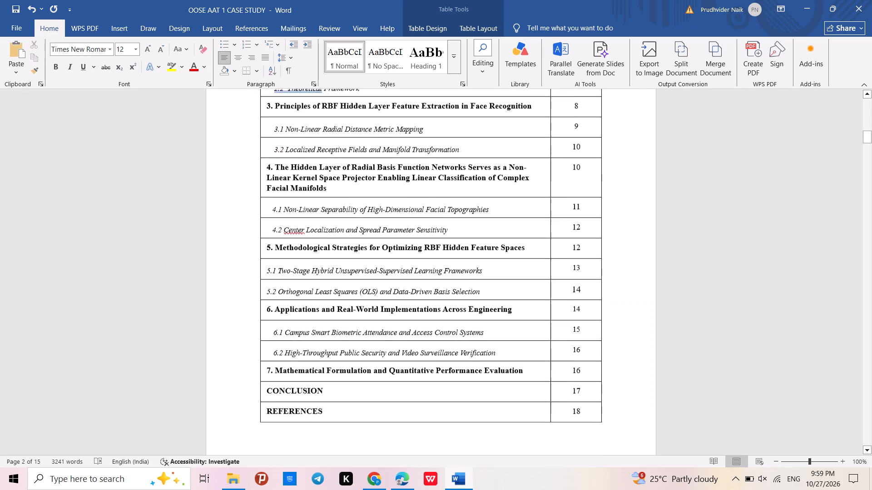
scroll(433, 301, down, 5)
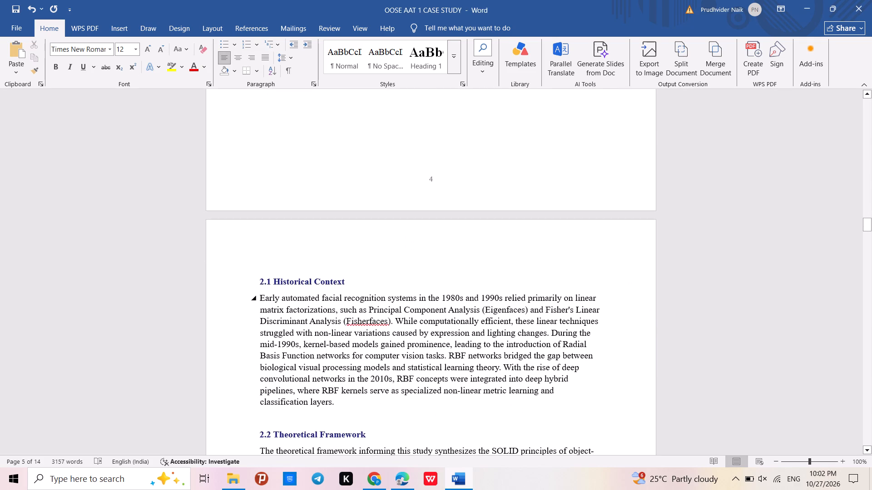
Replace the SOLID principles paragraph under 2.2 Theoretical Framework with the copied Cover's Separability Theorem and Tikhonov regularization text.
scroll(522, 345, up, 4)
scroll(522, 345, down, 1)
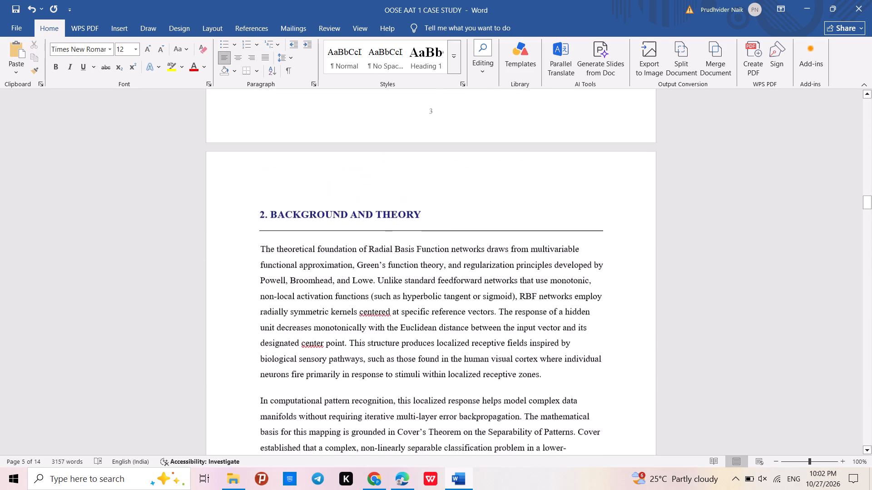
scroll(522, 345, down, 2)
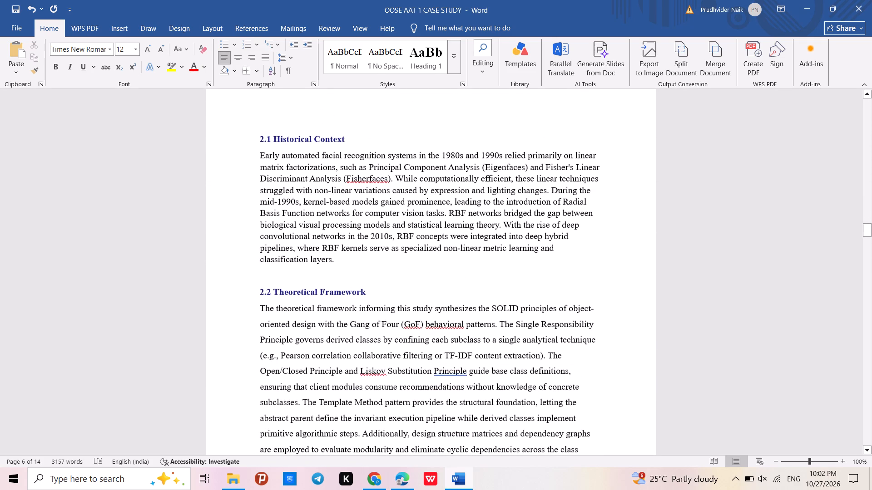
scroll(522, 345, down, 1)
key(Down)
key(alt+Tab)
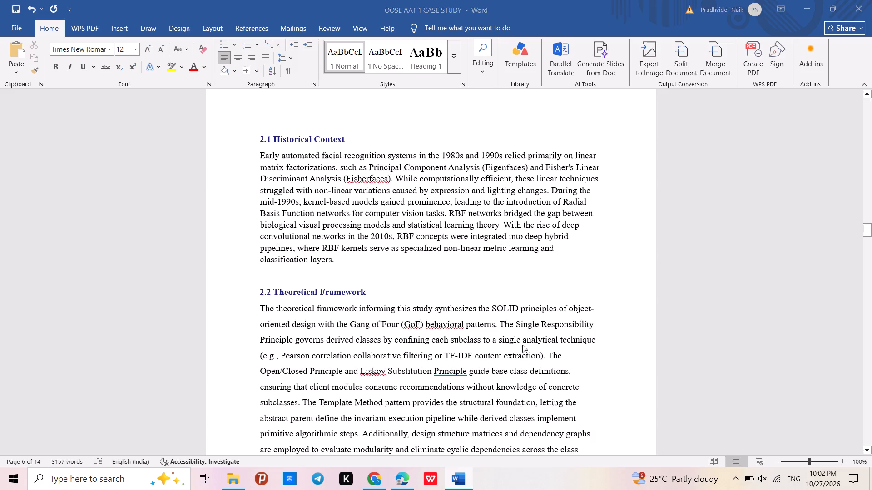
key(alt+Tab)
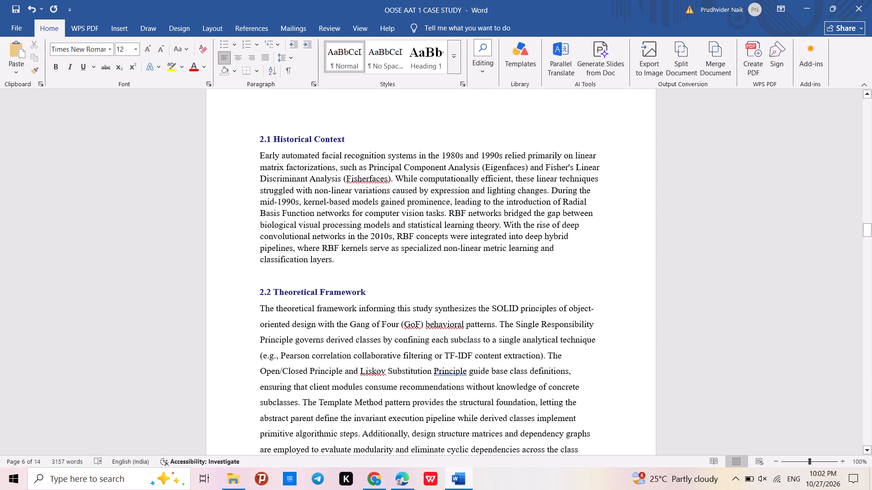
key(shift+Down)
key(shift+Down)
key(shift+Down)
key(shift+Down)
key(shift+Down)
key(shift+Down)
key(shift+Down)
key(shift+Down)
key(shift+Down)
key(shift+Down)
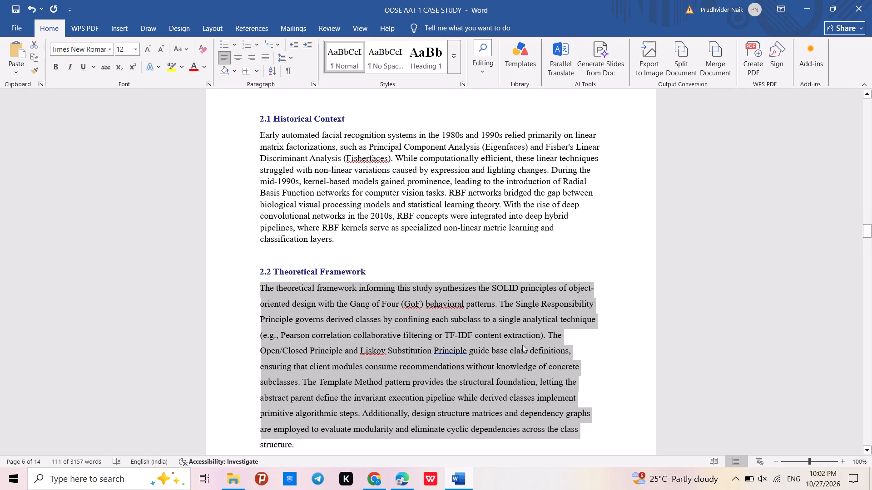
shift+scroll(522, 345, down, 1)
key(shift+Up)
key(shift+Down)
key(shift+Down)
scroll(522, 345, down, 1)
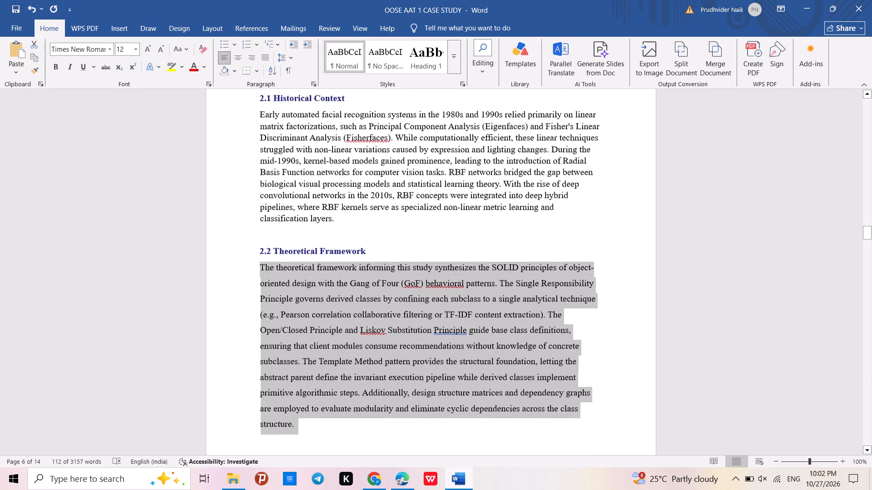
scroll(522, 345, down, 3)
key(ctrl+v)
key(ctrl+c)
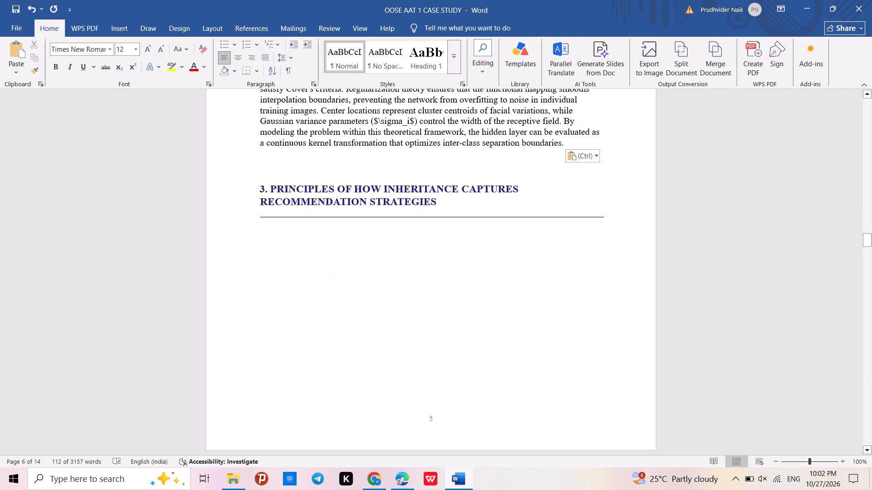
Apply the Merge Formatting paste option to the pasted paragraph under 2.2 Theoretical Framework.
scroll(522, 345, up, 2)
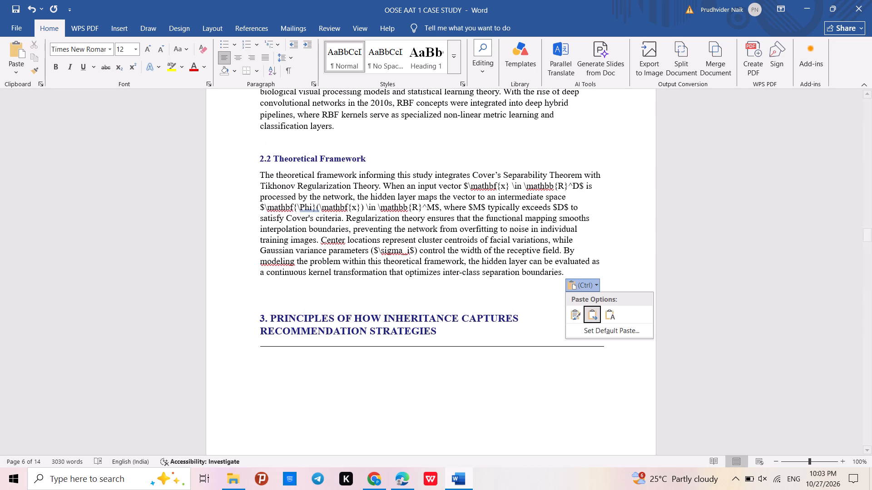
key(Left)
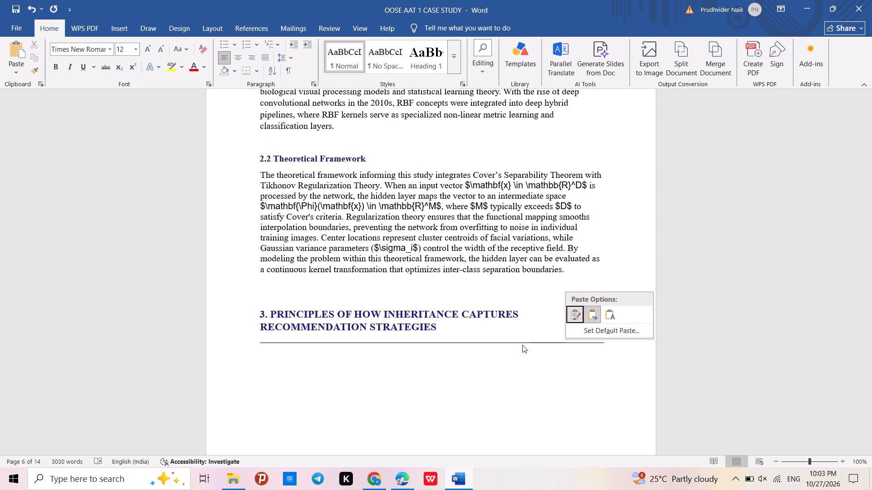
key(Right)
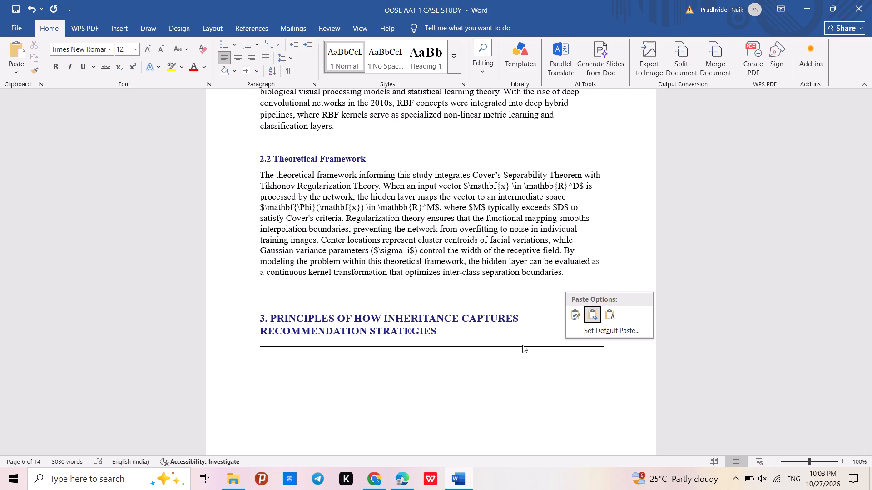
key(Return)
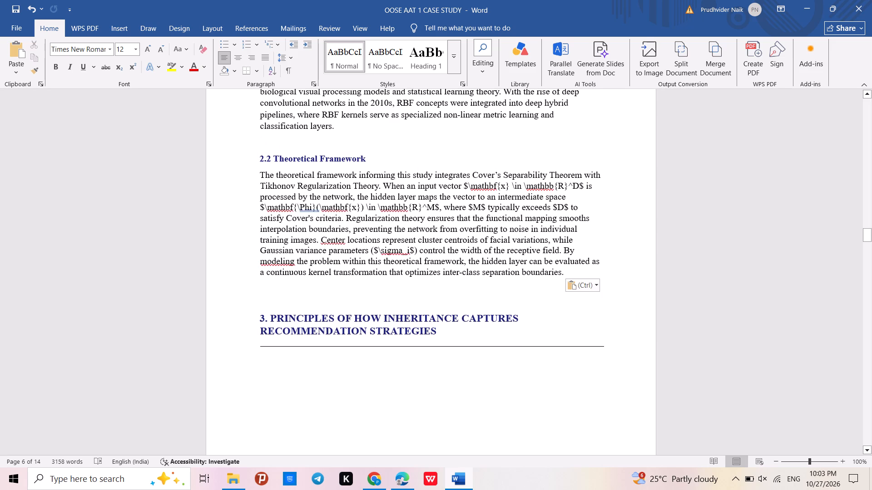
Set the line spacing of the entire 2.2 Theoretical Framework paragraph to 1.5.
key(shift+Up)
key(shift+Up)
key(shift+Up)
key(shift+Up)
key(shift+Up)
key(shift+Up)
key(shift+Up)
key(shift+Up)
key(shift+Up)
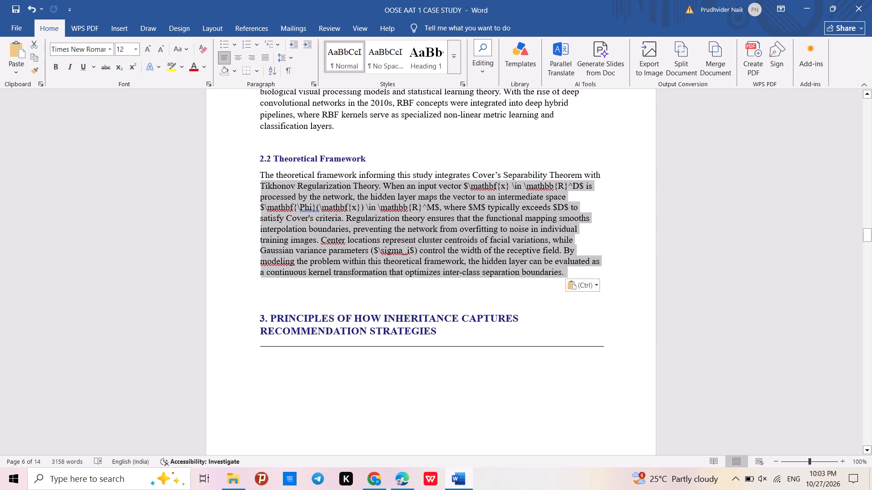
key(shift+Up)
click(283, 54)
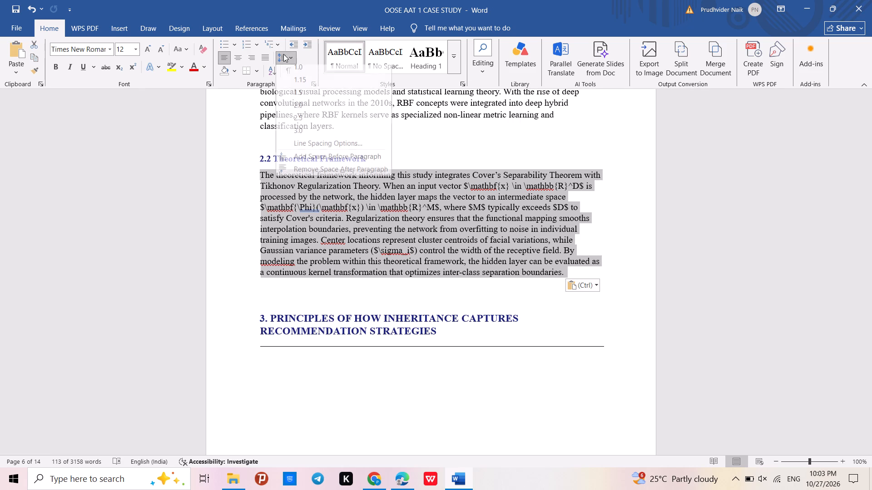
click(297, 97)
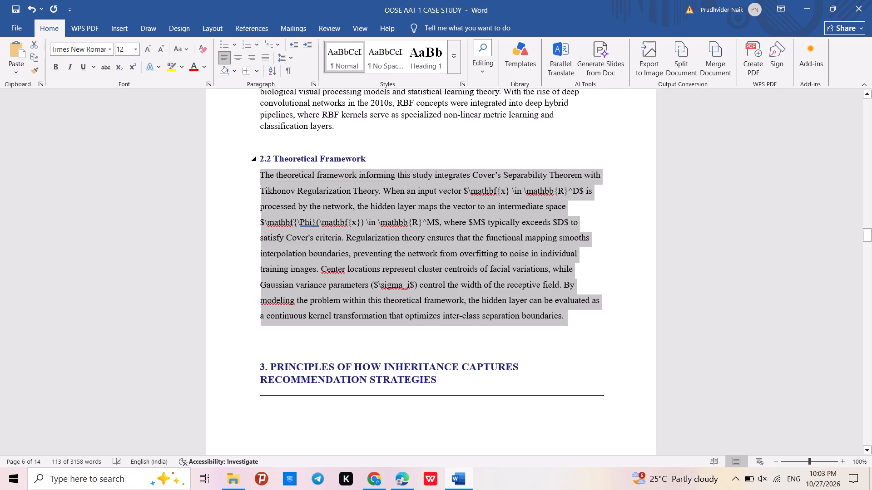
Set the line spacing of the entire 2.1 Historical Context paragraph to 1.5.
scroll(347, 165, up, 1)
click(346, 230)
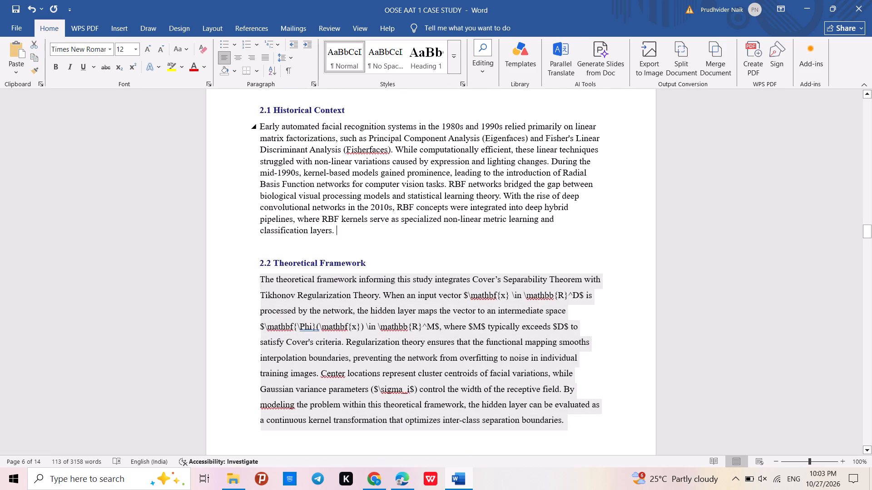
key(shift+Up)
key(shift+Up)
key(shift+Up)
key(shift+Up)
key(shift+Up)
key(shift+Up)
key(shift+Up)
key(shift+Up)
key(shift+Up)
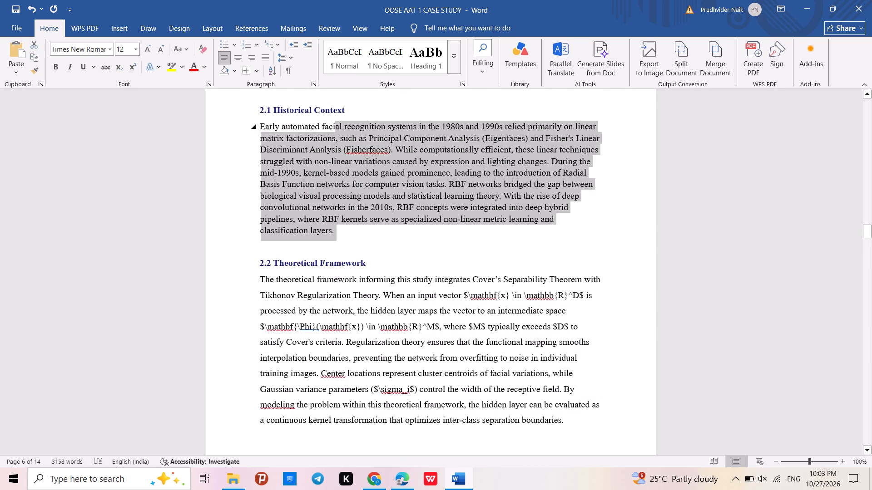
key(shift+Left)
key(shift+Left)
key(shift+Left)
key(shift+Left)
key(shift+Left)
key(shift+Left)
key(shift+Left)
key(shift+Left)
key(shift+Left)
key(shift+Left)
key(shift+Left)
key(shift+Left)
key(shift+Left)
key(shift+Left)
key(shift+Left)
key(shift+Left)
key(shift+Left)
key(shift+Left)
key(shift+Left)
key(shift+Left)
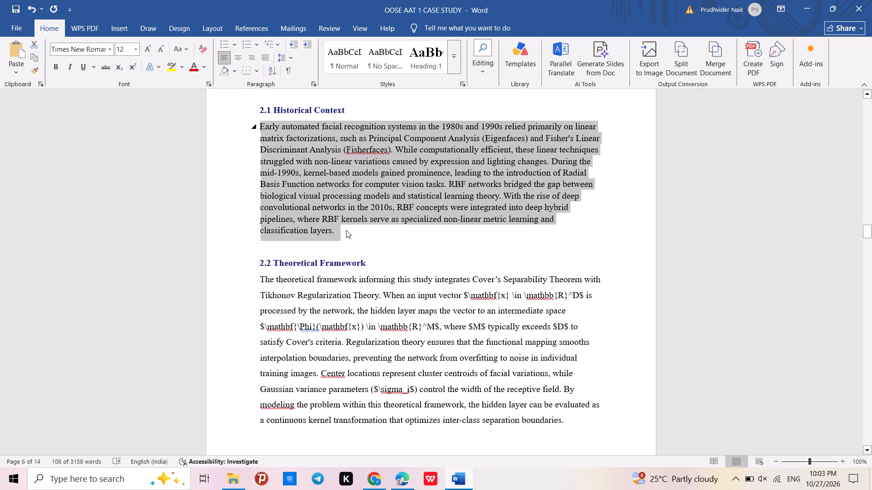
click(285, 57)
click(300, 94)
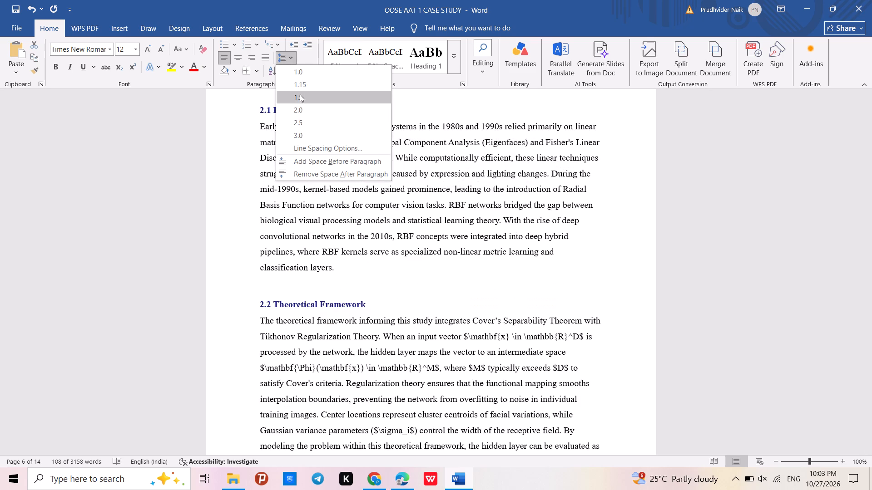
Insert eight blank lines above the section 3 PRINCIPLES OF HOW INHERITANCE heading to push it onto the next page.
scroll(361, 179, up, 6)
scroll(361, 179, down, 2)
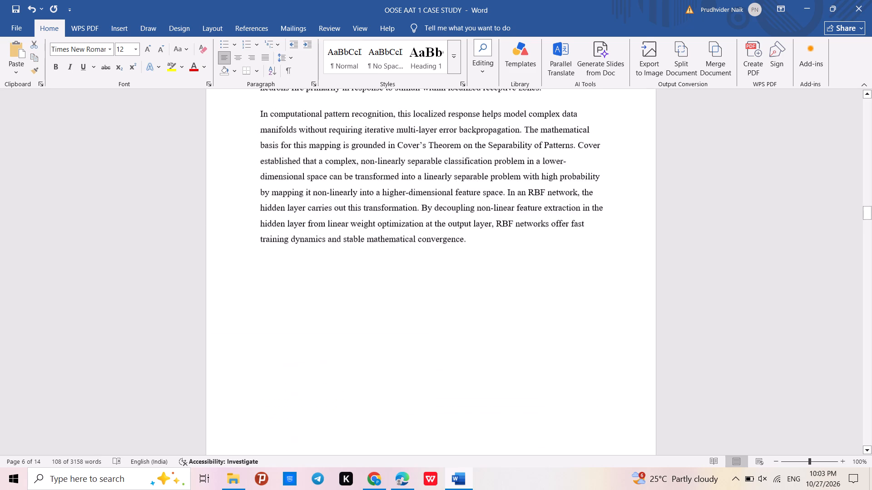
scroll(361, 179, down, 5)
scroll(361, 179, up, 2)
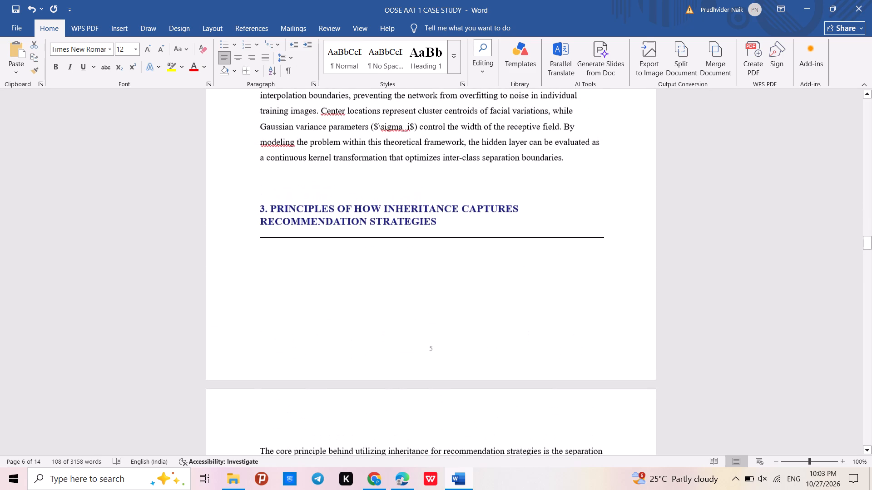
click(326, 188)
key(Return)
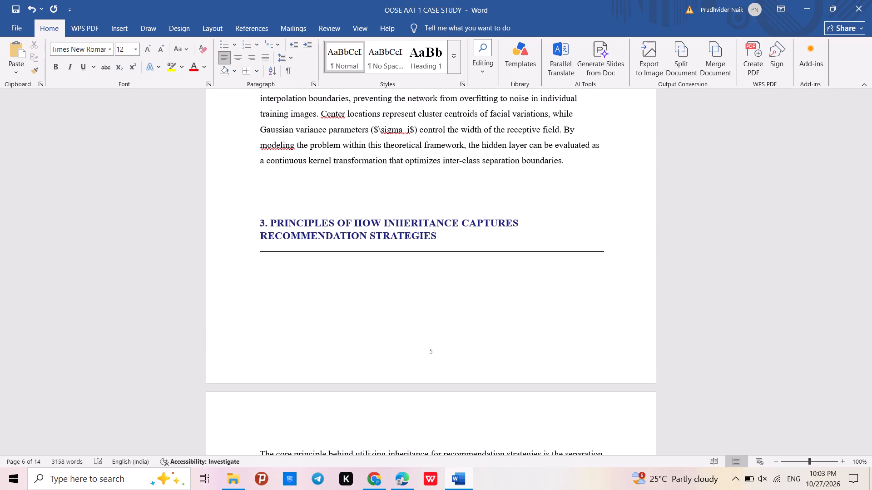
key(Return)
key(Return)
key(Return)
key(Return)
key(Return)
key(Return)
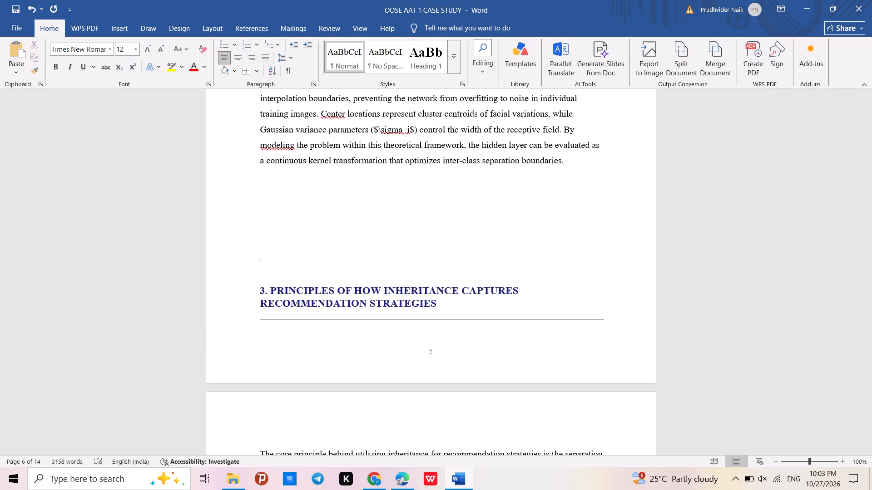
key(Return)
scroll(326, 188, down, 3)
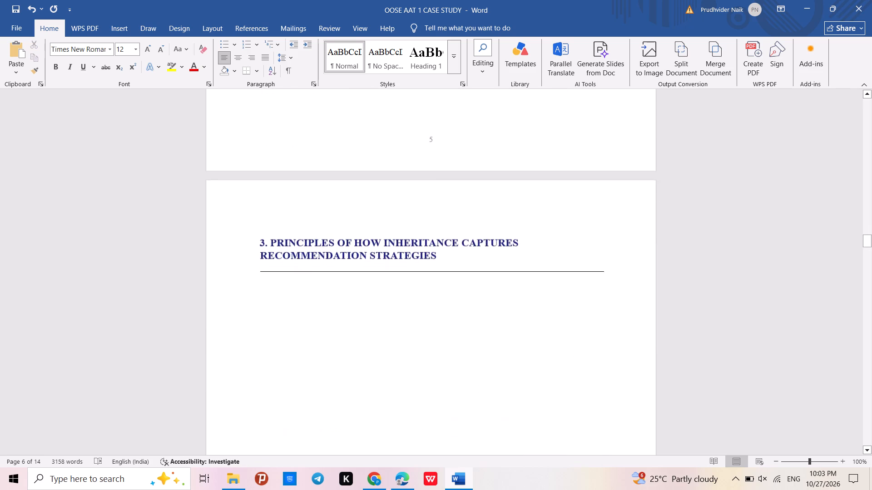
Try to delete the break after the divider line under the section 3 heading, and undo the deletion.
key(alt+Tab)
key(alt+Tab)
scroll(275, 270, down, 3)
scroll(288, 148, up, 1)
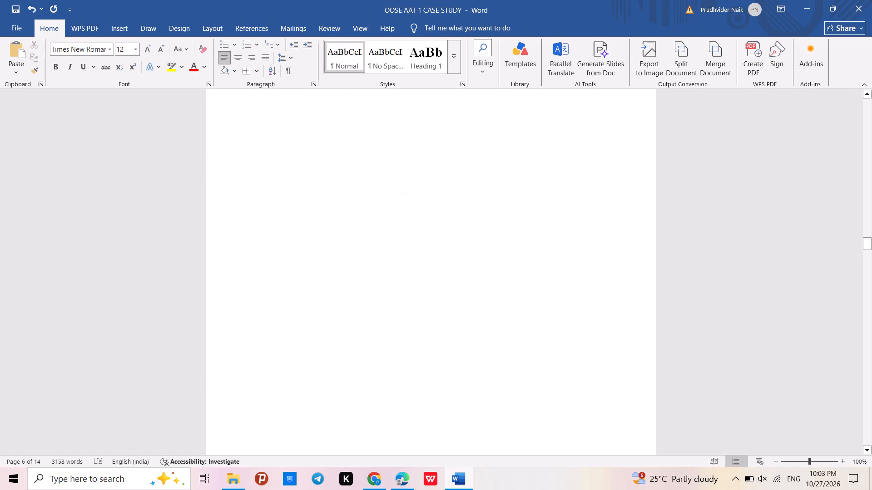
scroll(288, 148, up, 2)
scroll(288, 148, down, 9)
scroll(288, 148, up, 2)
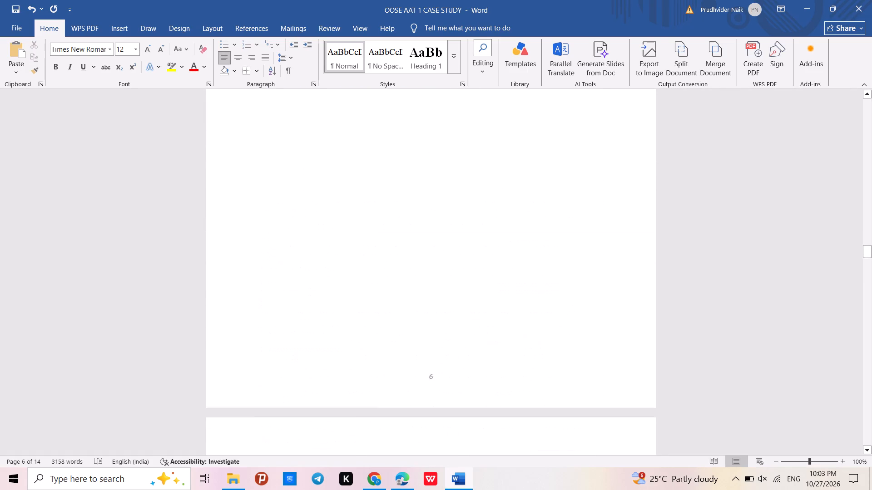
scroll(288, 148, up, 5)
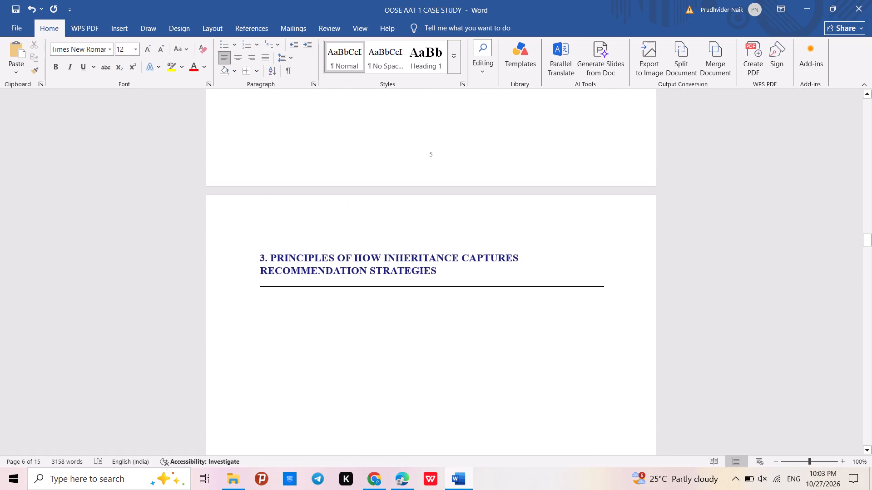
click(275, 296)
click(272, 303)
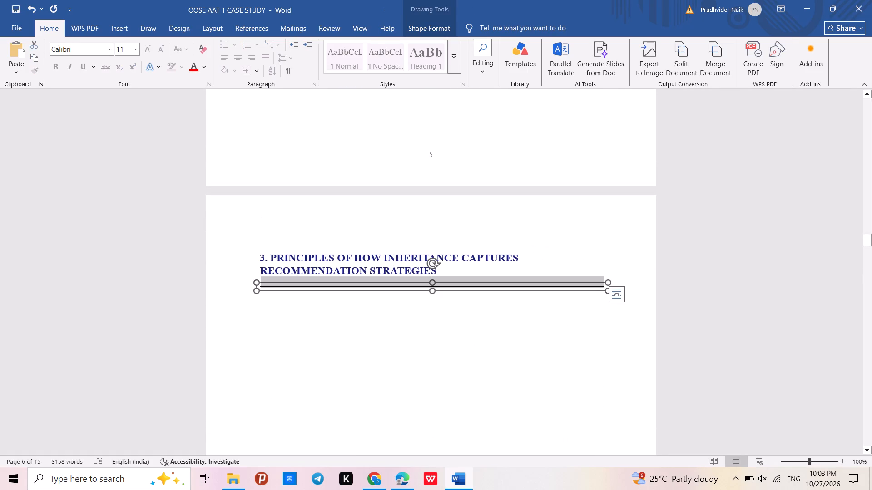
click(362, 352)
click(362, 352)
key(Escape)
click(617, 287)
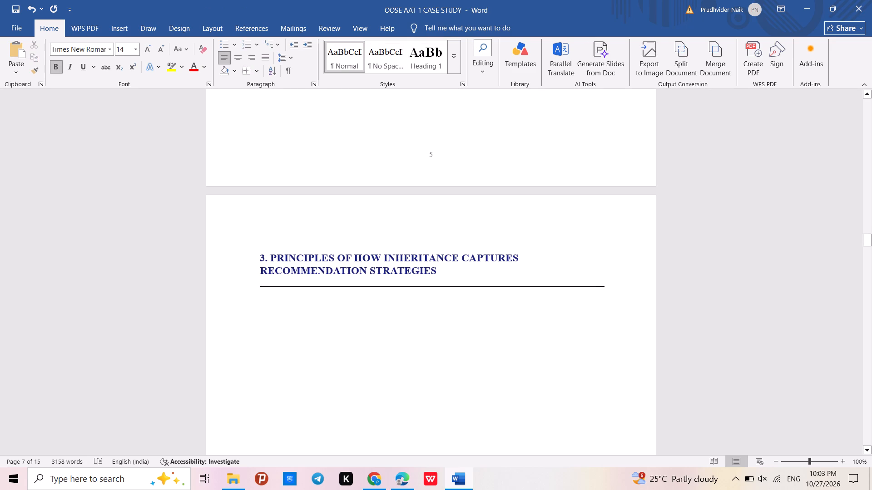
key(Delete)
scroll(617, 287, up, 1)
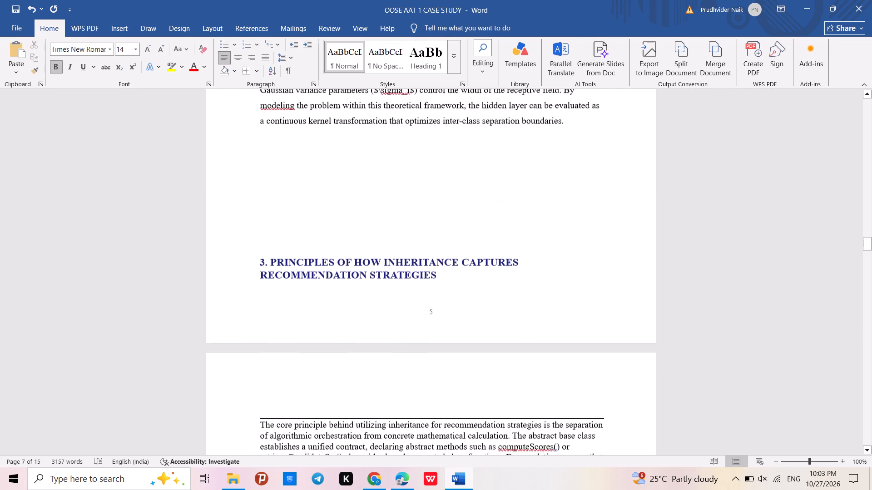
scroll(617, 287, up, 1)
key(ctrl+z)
Remove the break before section 3's "The core principle" paragraph so it follows the divider line, retyping its initial T without bold.
scroll(617, 287, down, 4)
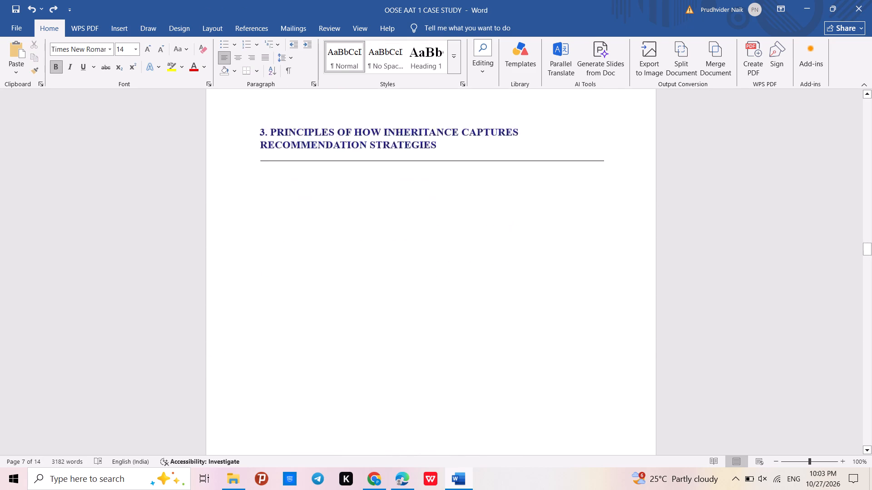
scroll(617, 287, down, 6)
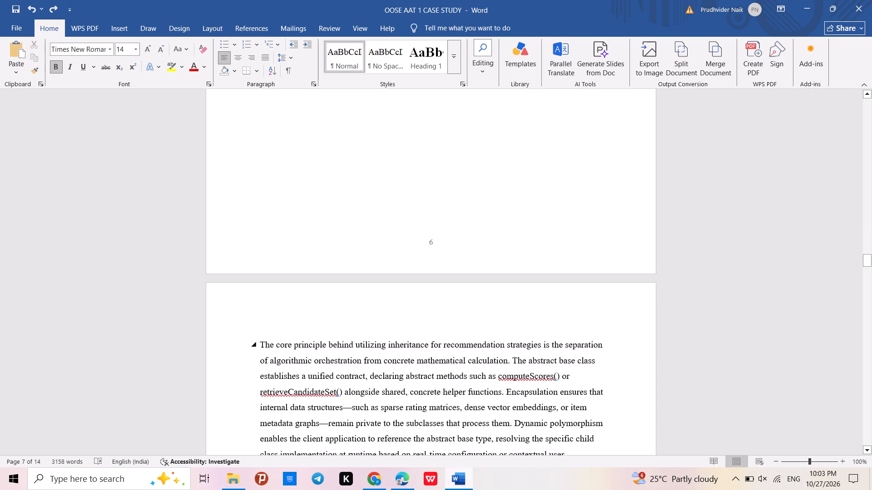
click(263, 342)
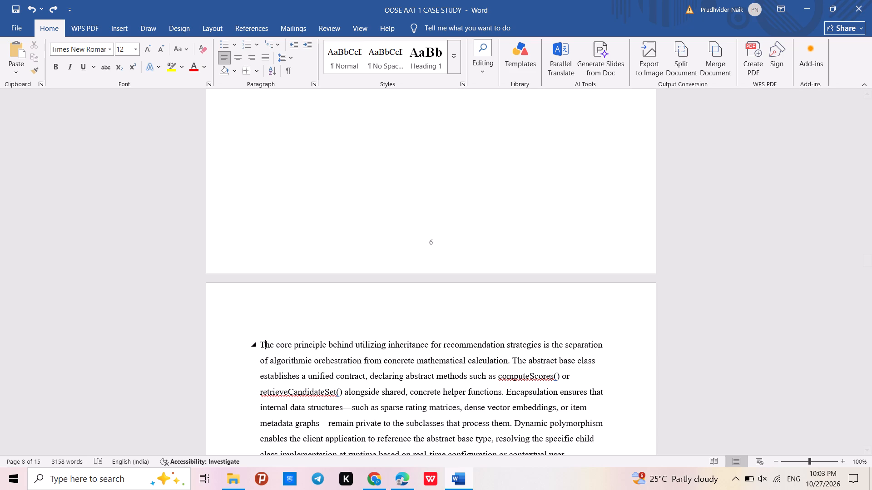
key(BackSpace)
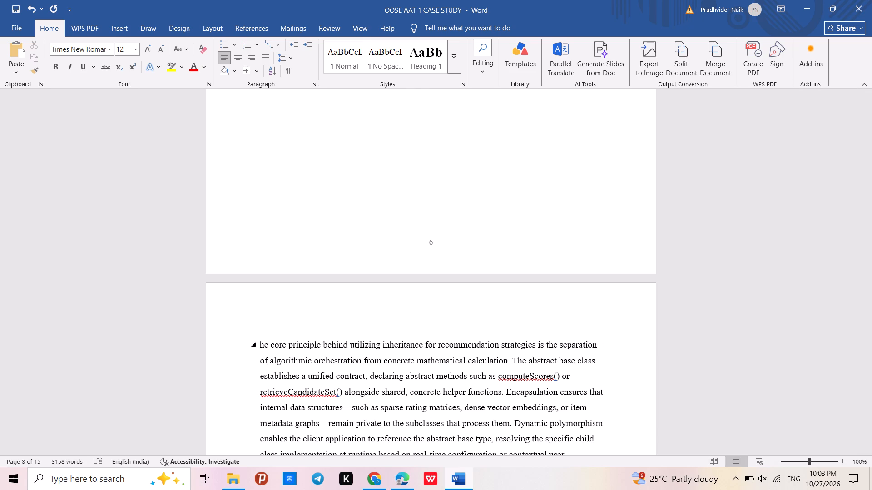
key(BackSpace)
scroll(263, 342, up, 1)
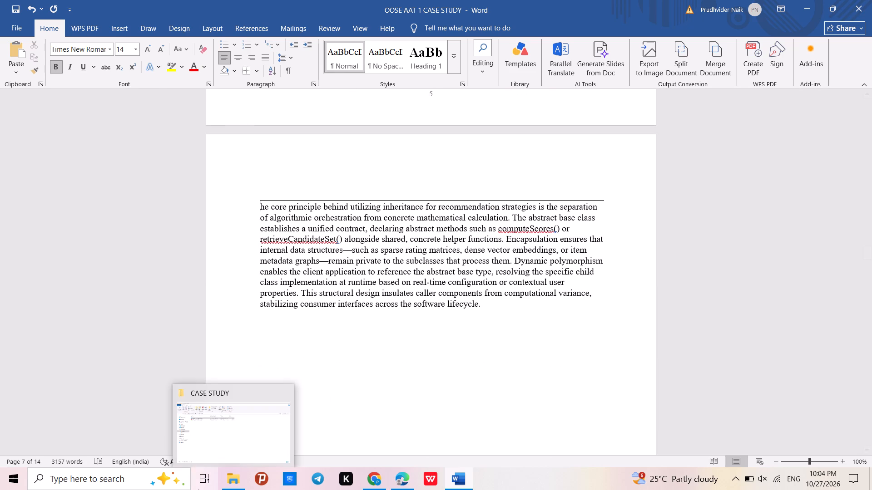
key(shift+t)
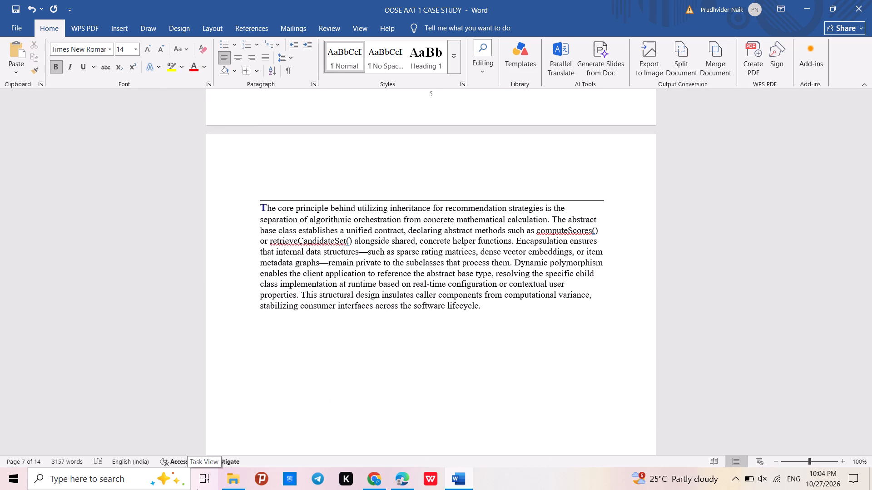
key(BackSpace)
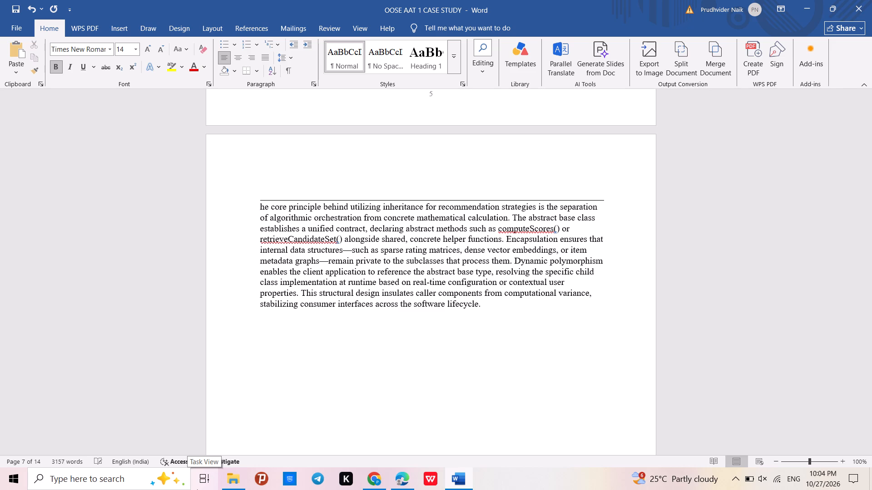
key(ctrl+b)
key(shift+t)
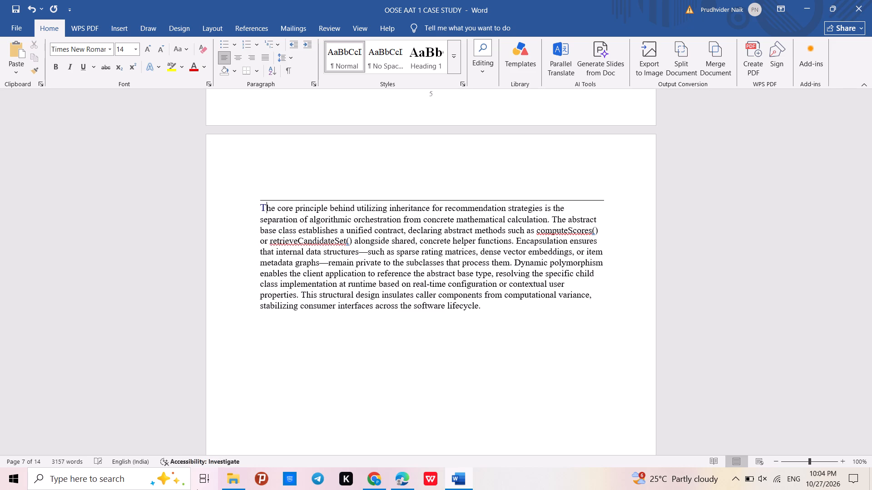
Insert another blank line above the section 3 heading so it starts on the same page as its body paragraph.
scroll(197, 489, up, 3)
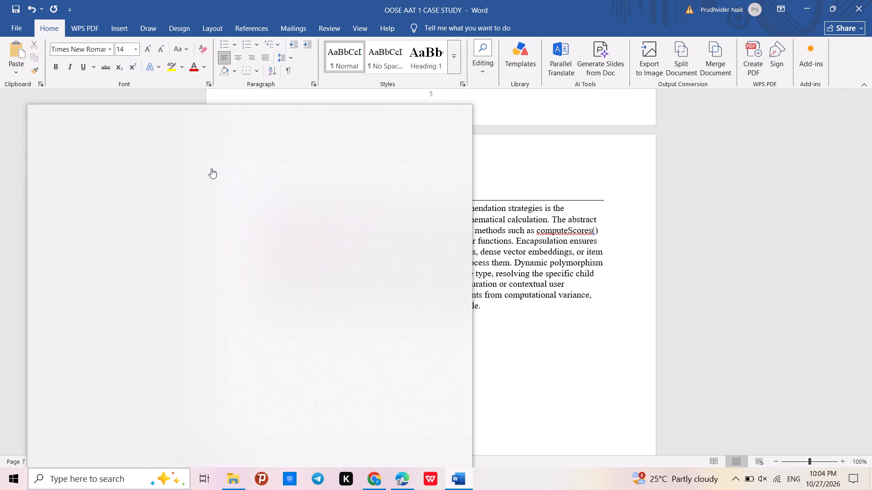
scroll(556, 307, up, 4)
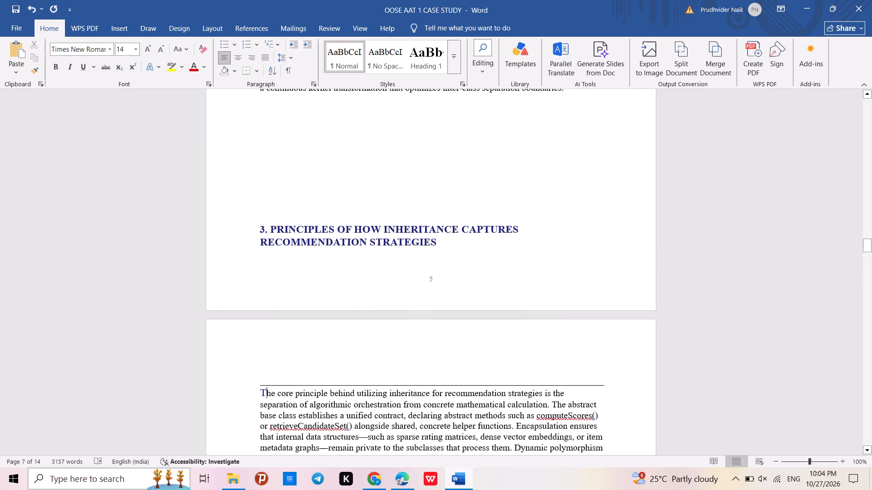
click(346, 214)
key(Return)
scroll(346, 214, down, 2)
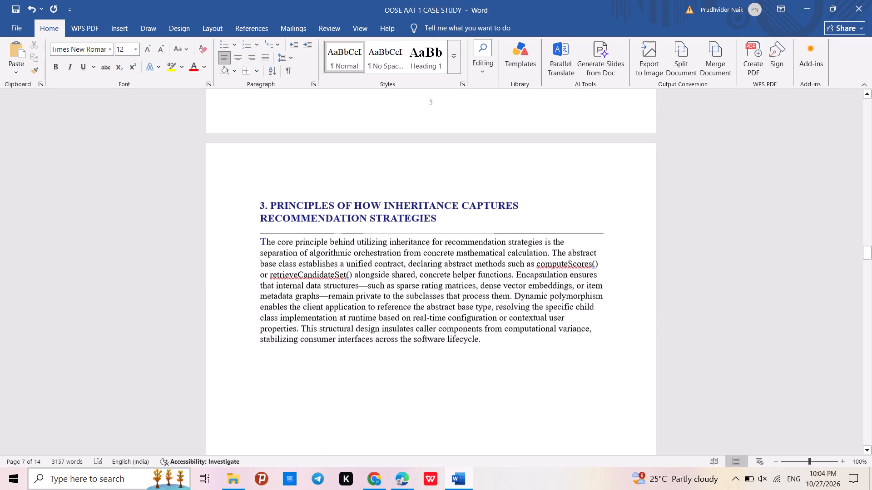
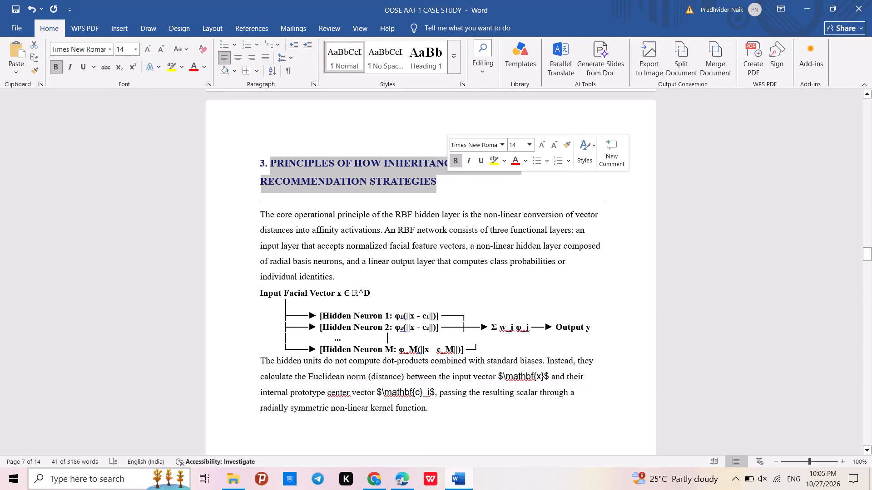
key(ctrl+v)
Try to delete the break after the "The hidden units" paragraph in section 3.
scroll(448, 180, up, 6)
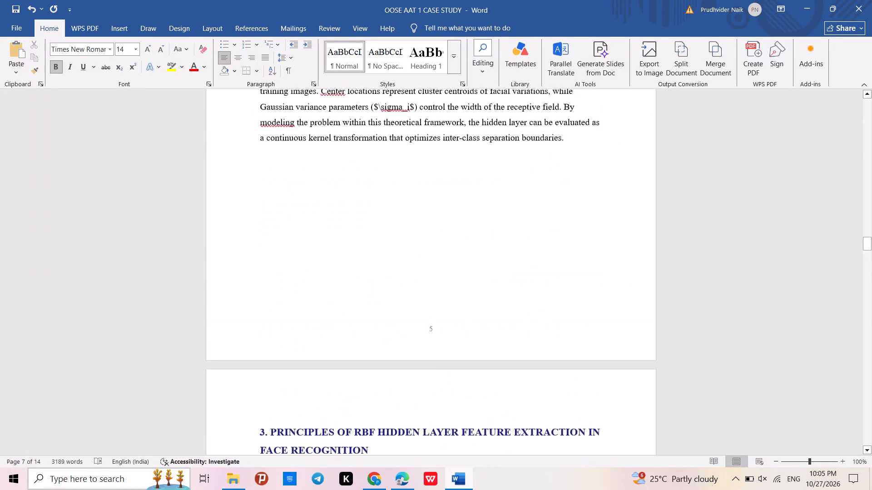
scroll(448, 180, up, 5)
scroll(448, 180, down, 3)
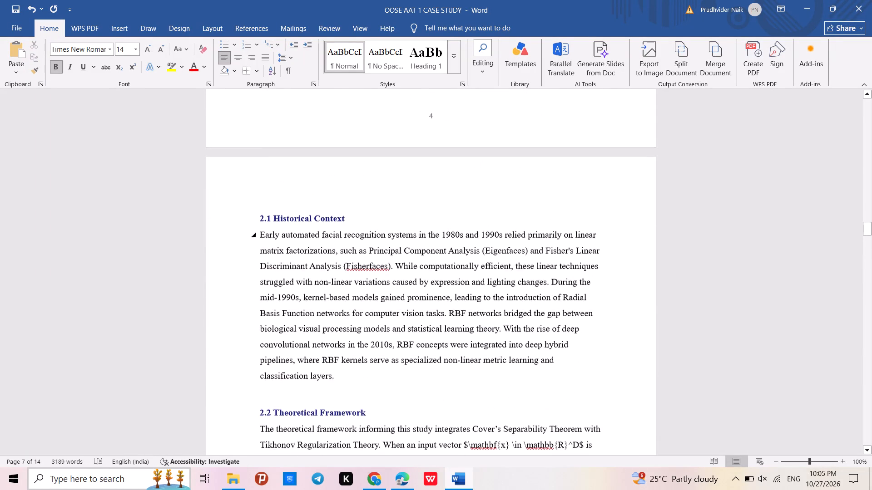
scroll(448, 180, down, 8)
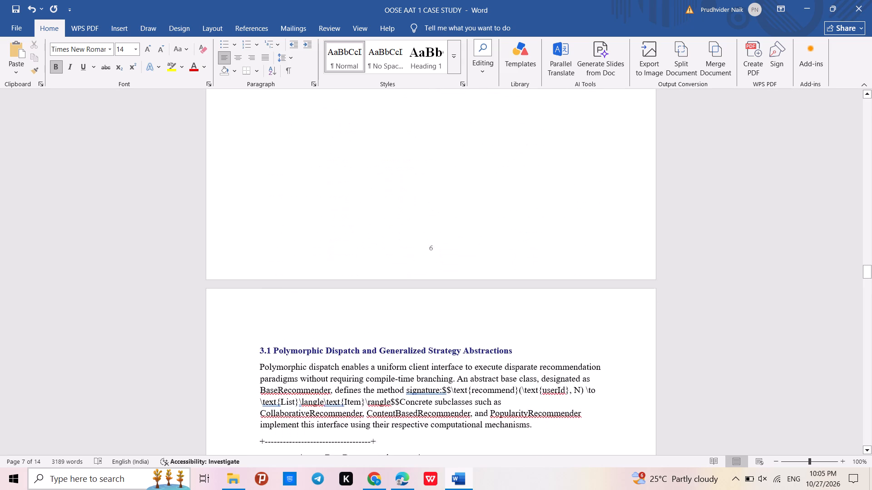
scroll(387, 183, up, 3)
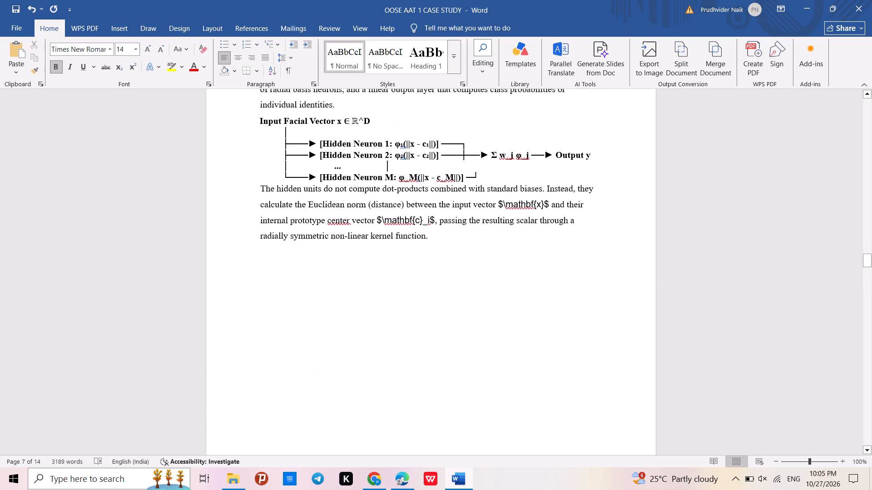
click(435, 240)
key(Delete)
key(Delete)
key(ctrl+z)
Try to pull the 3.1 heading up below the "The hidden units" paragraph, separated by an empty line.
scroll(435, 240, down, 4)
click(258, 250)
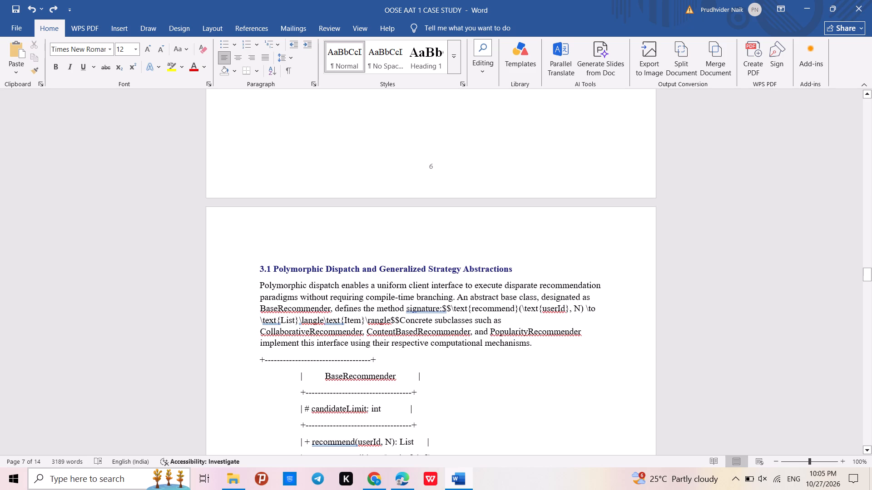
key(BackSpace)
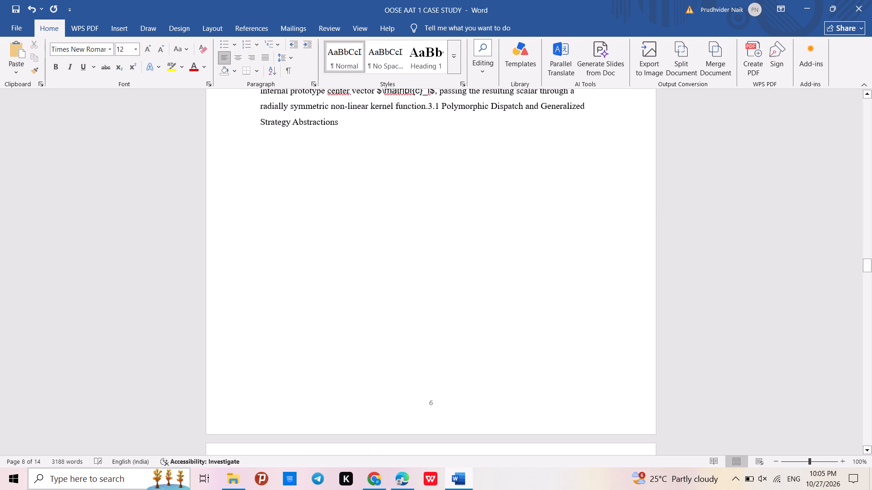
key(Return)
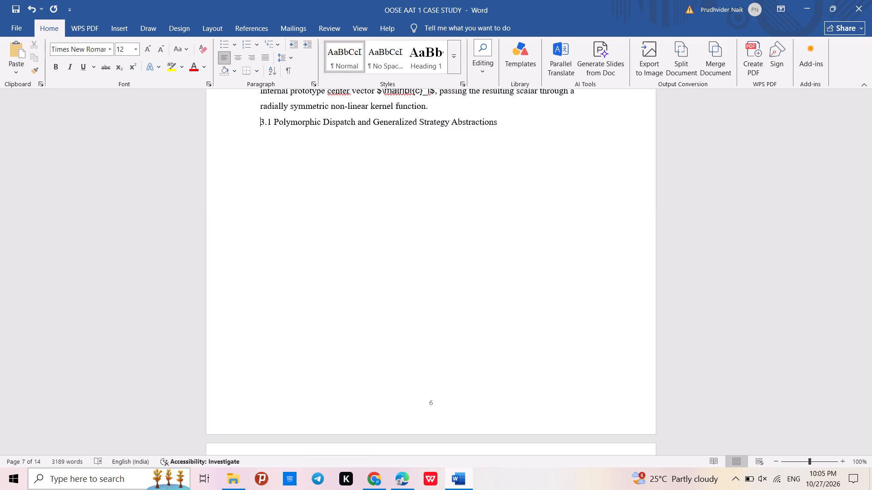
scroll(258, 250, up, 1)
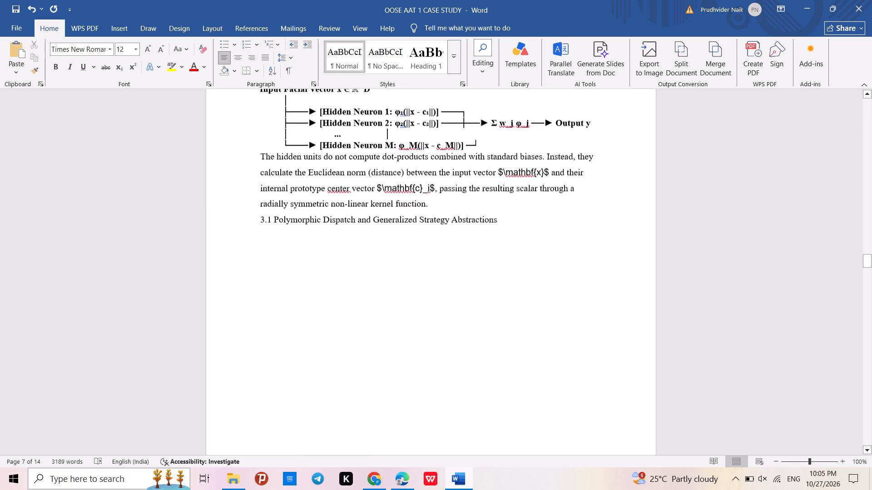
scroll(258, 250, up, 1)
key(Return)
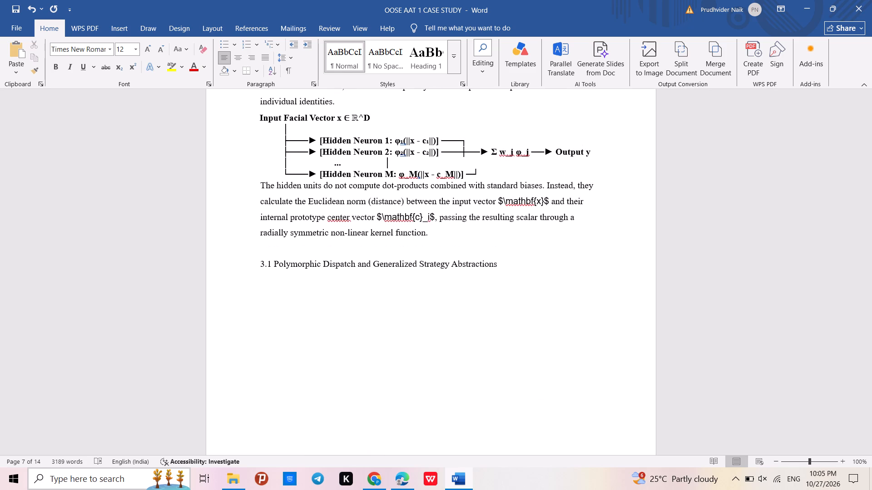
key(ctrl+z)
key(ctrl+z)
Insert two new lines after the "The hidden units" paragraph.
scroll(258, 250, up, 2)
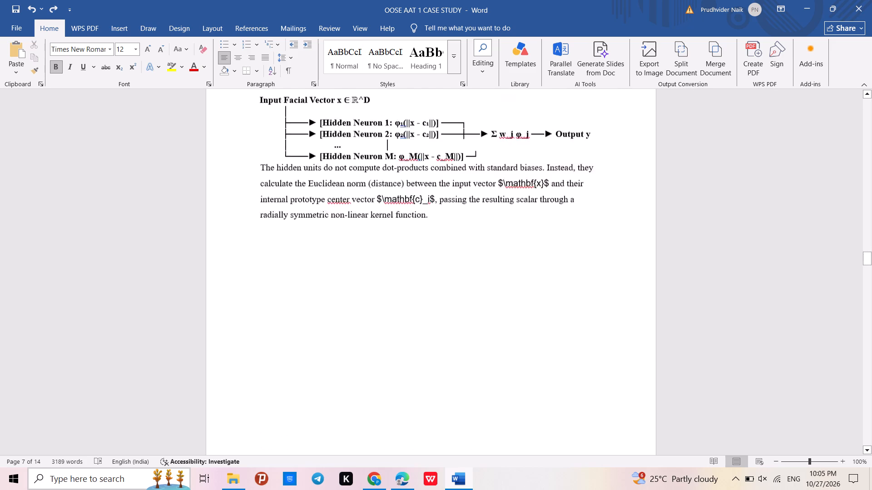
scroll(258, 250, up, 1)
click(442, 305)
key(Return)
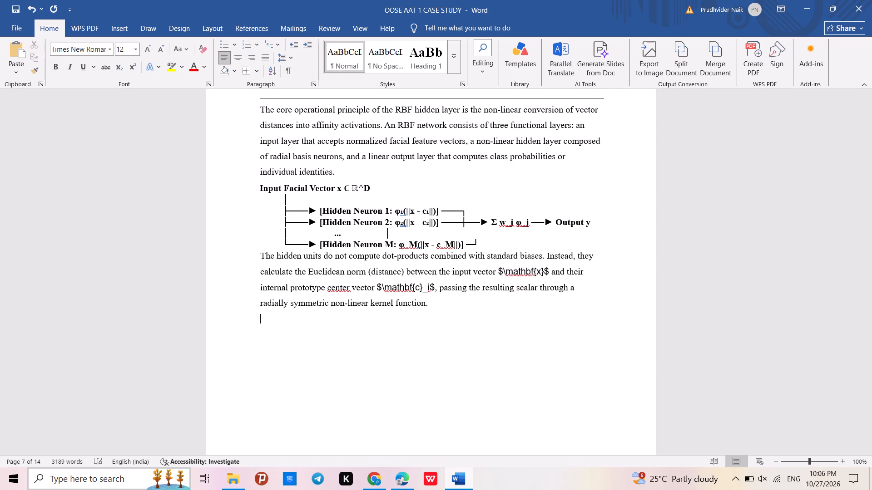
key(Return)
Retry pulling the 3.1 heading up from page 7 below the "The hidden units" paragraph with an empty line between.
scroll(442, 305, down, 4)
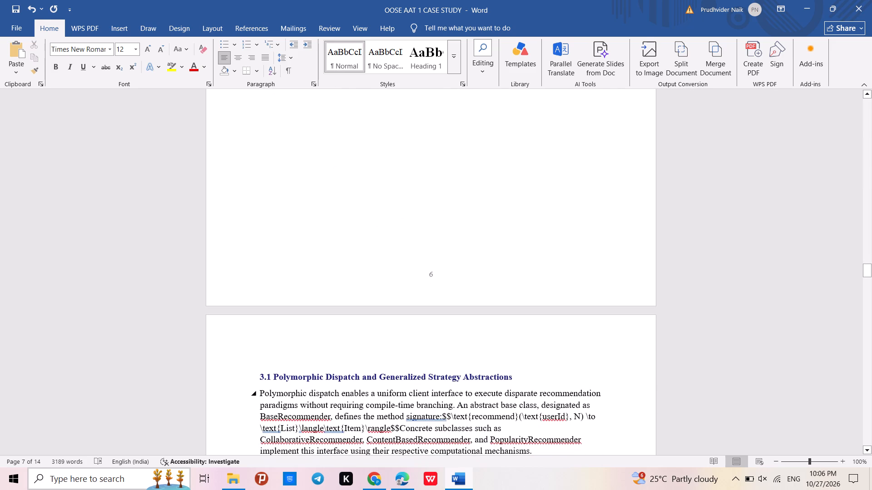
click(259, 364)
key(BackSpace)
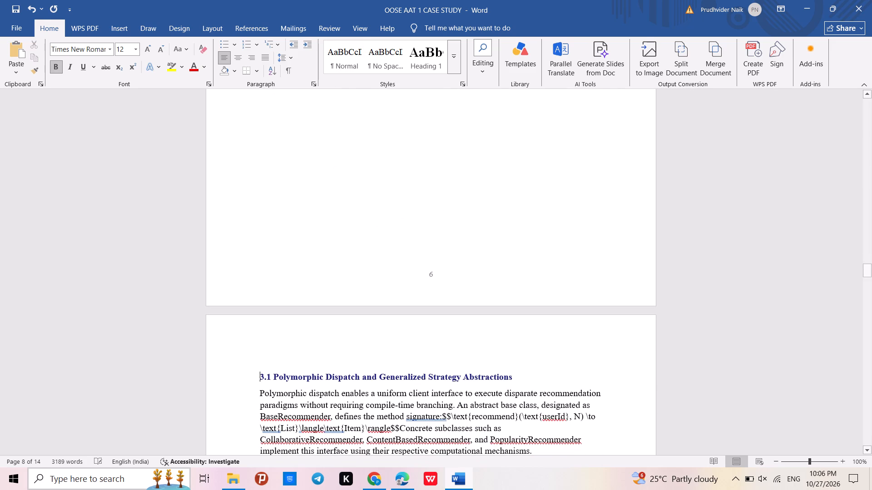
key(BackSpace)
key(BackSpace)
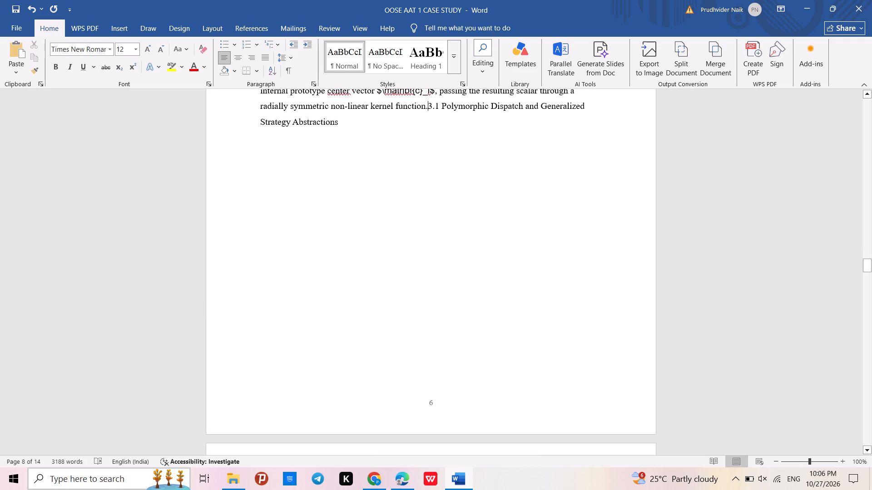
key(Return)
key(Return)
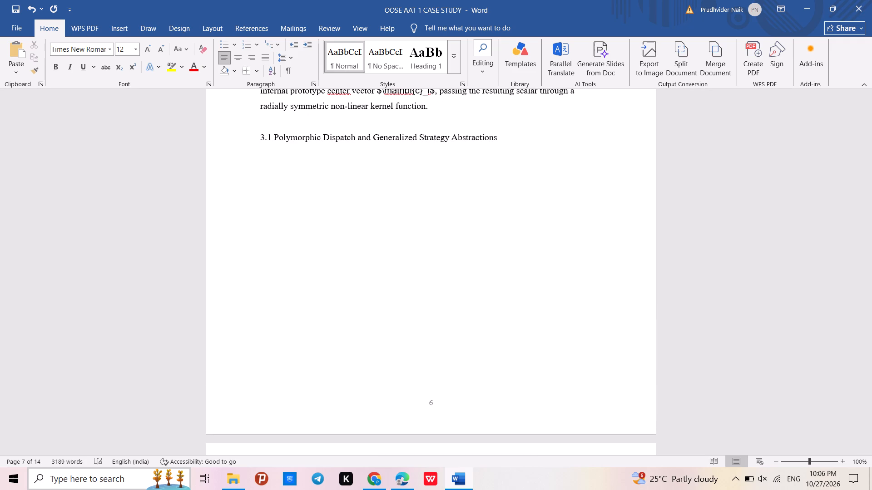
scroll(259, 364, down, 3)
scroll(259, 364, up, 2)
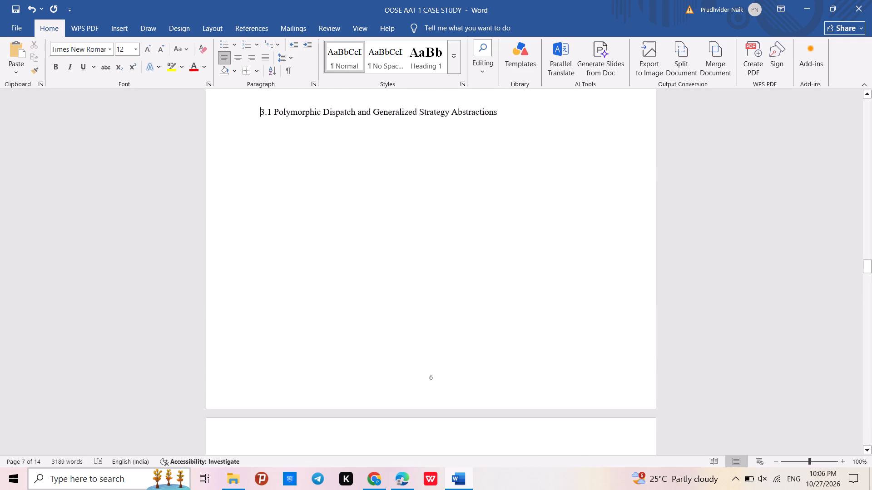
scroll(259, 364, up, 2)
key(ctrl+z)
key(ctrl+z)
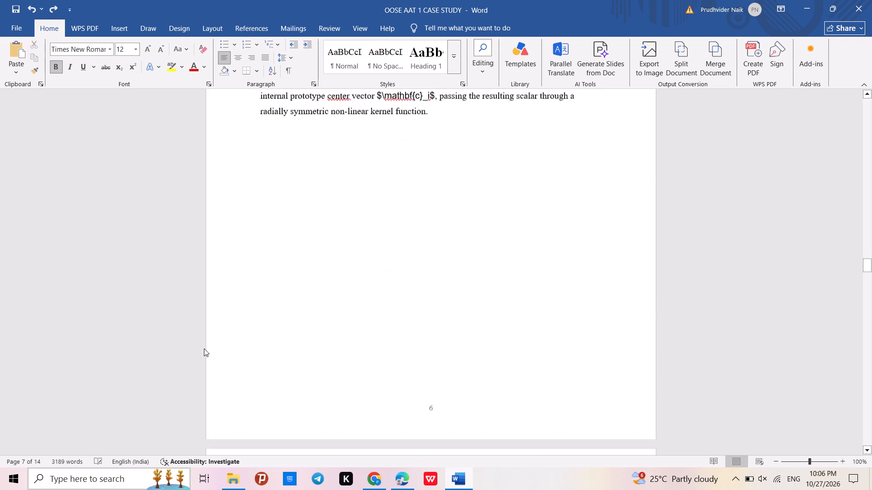
Copy the formatted 3.1 heading, and move the heading up to page 6 below the "The hidden units" paragraph, separated by an empty line.
scroll(204, 348, down, 2)
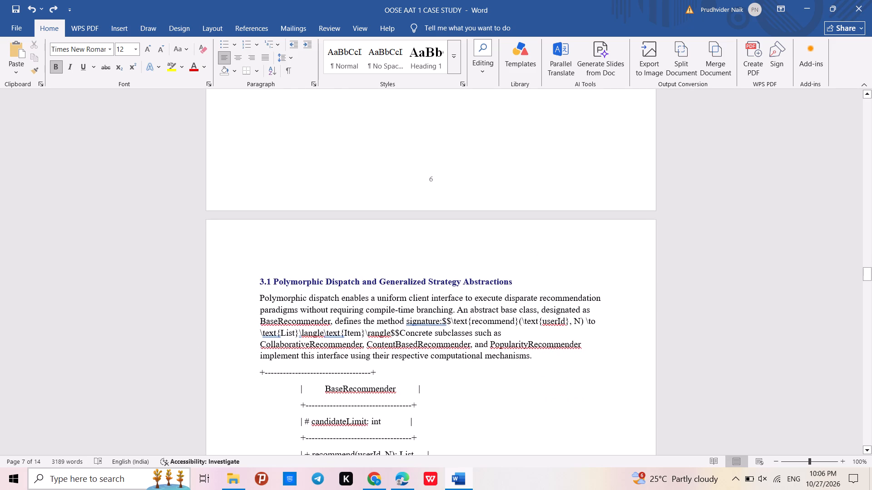
key(shift+Down)
key(ctrl+c)
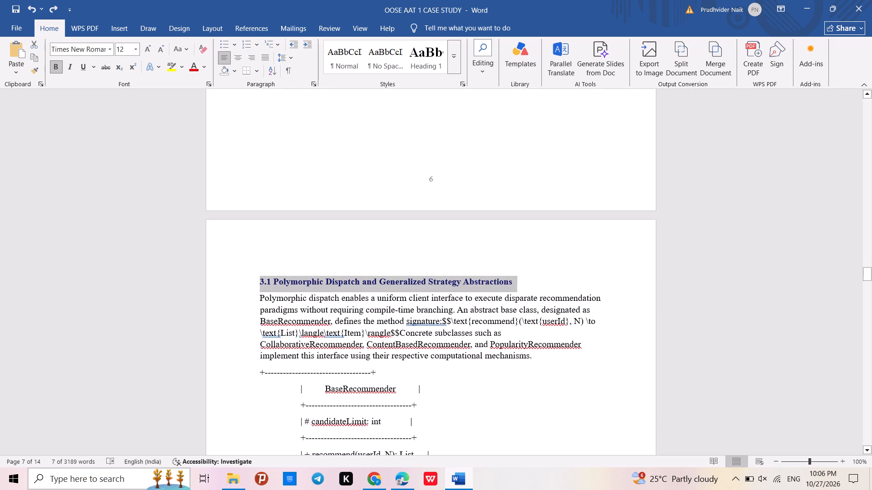
key(Left)
key(BackSpace)
key(Return)
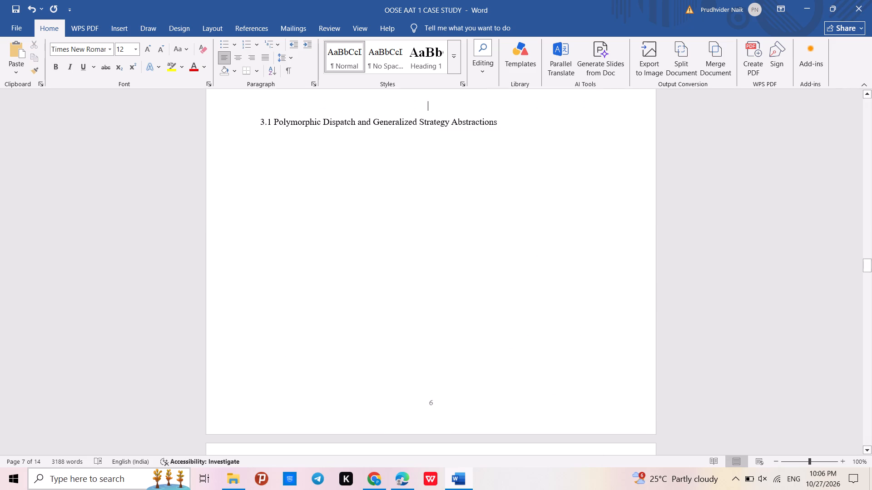
key(Return)
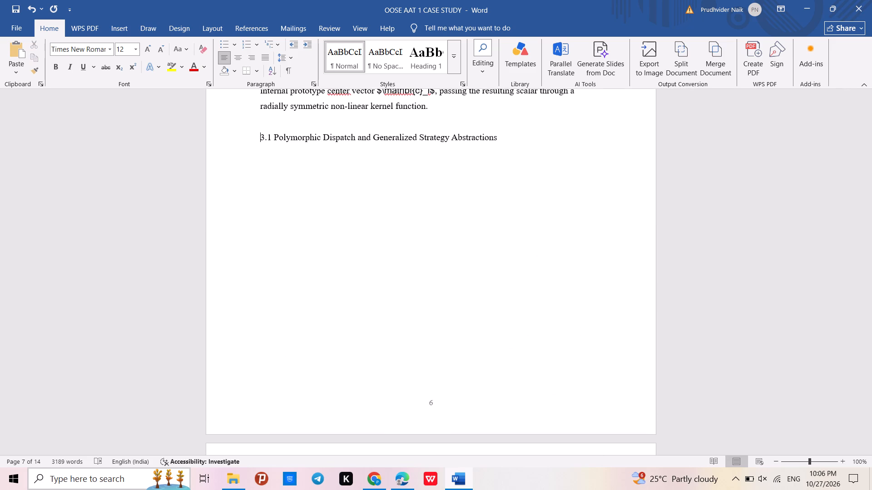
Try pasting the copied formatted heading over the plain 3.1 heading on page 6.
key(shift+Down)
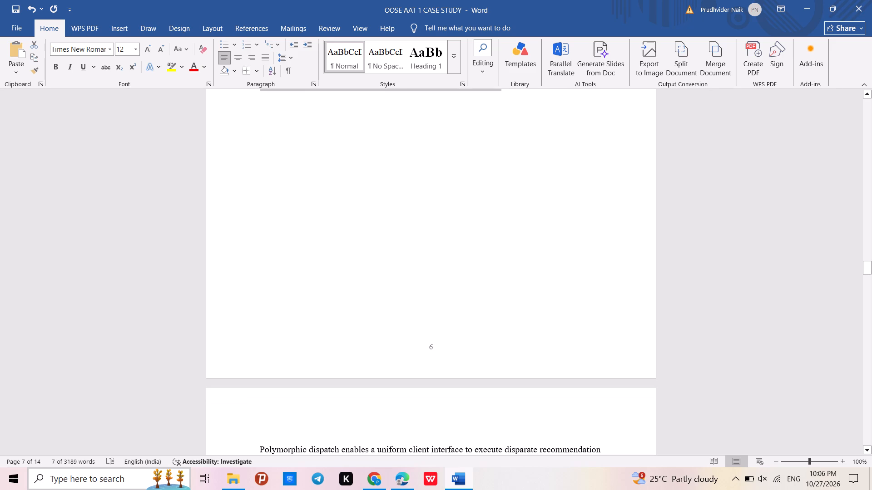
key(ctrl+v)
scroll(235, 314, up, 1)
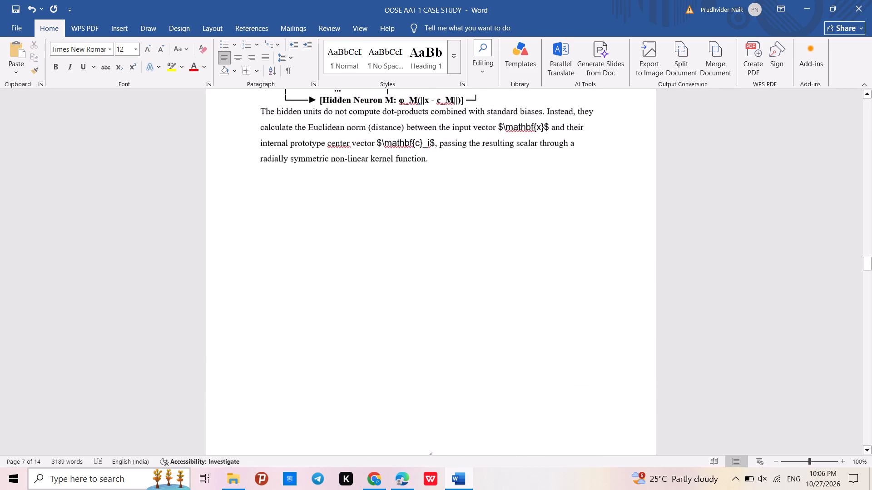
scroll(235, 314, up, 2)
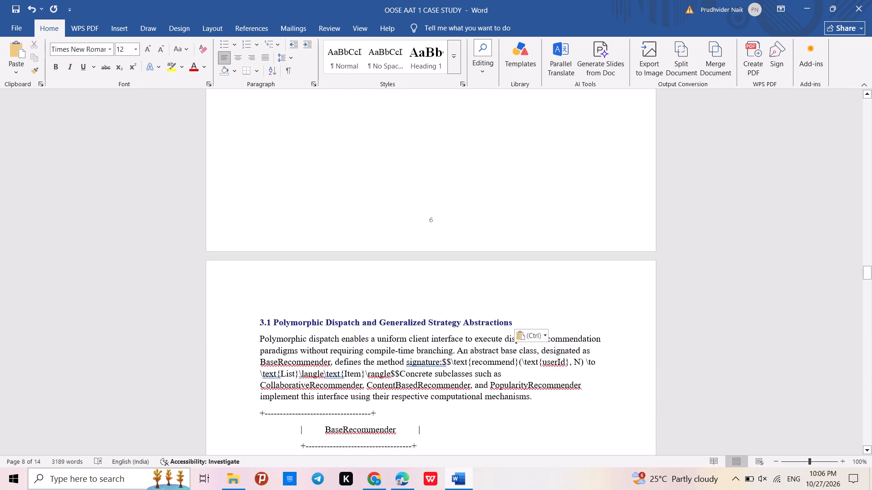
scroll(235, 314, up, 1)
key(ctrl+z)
Pull the "Polymorphic dispatch enables" paragraph up to page 6 below the 3.1 heading, with an empty line between.
scroll(235, 314, up, 1)
key(Right)
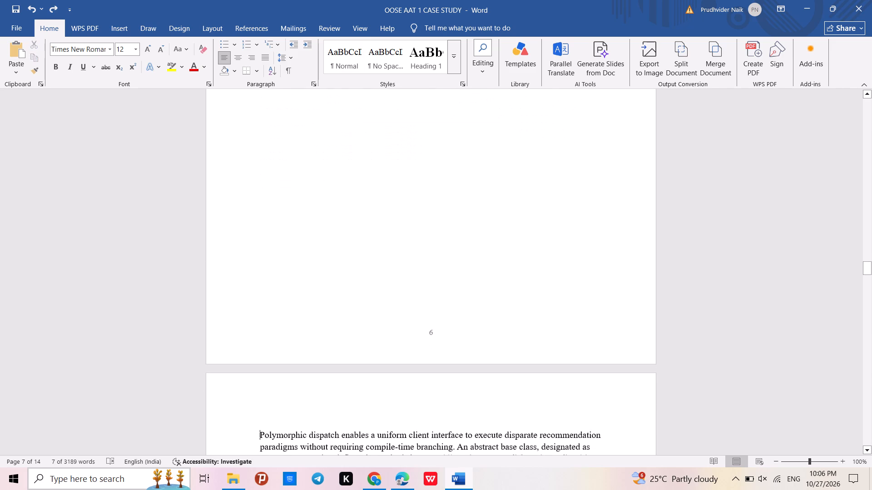
scroll(235, 314, up, 1)
key(BackSpace)
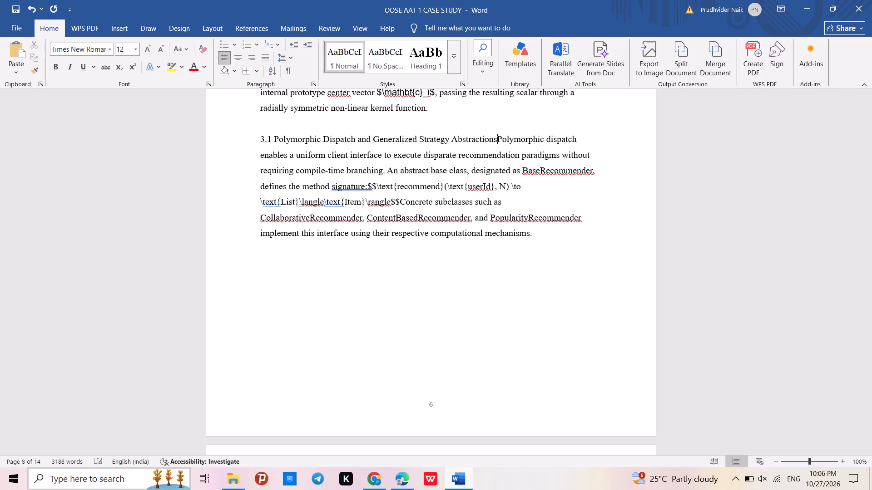
key(Return)
key(Return)
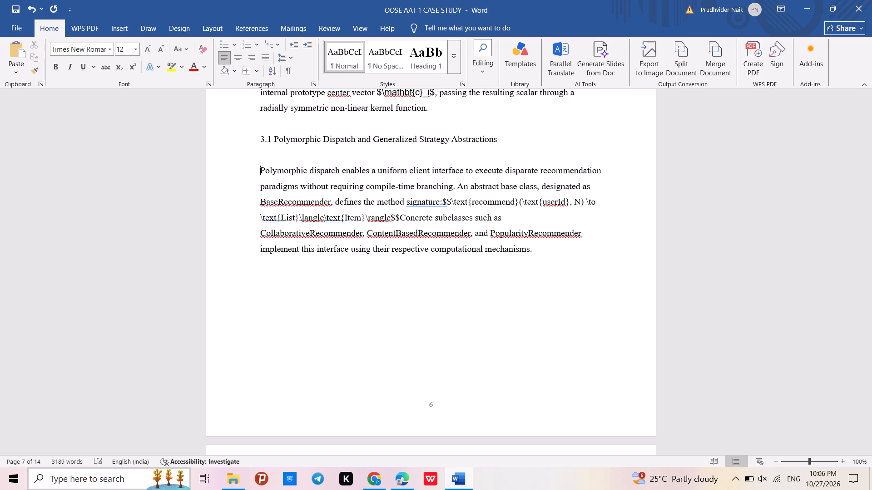
Replace the plain 3.1 heading on page 6 with the copied bold blue heading, and remove the empty line beneath it.
scroll(235, 314, down, 1)
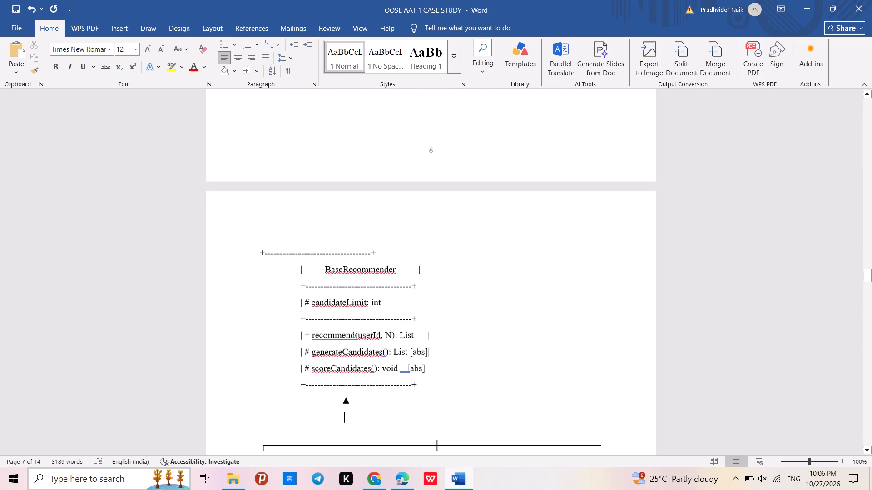
scroll(235, 314, down, 1)
scroll(235, 314, up, 3)
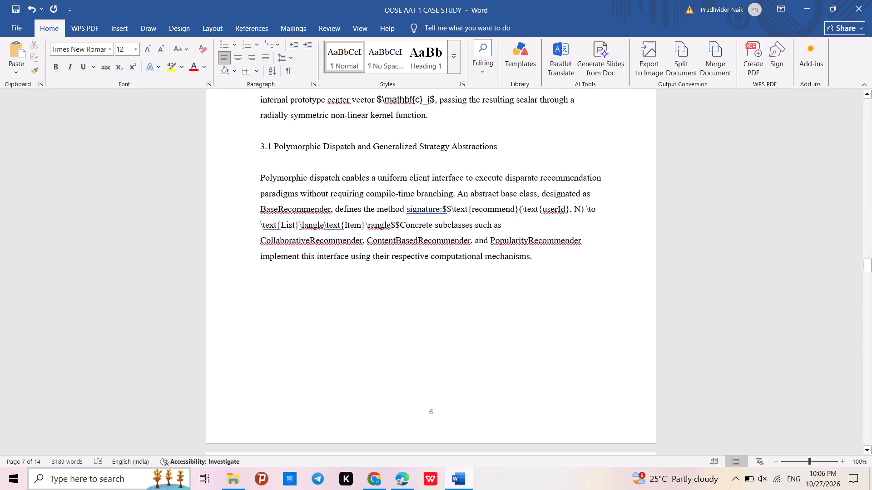
drag(506, 146, 277, 138)
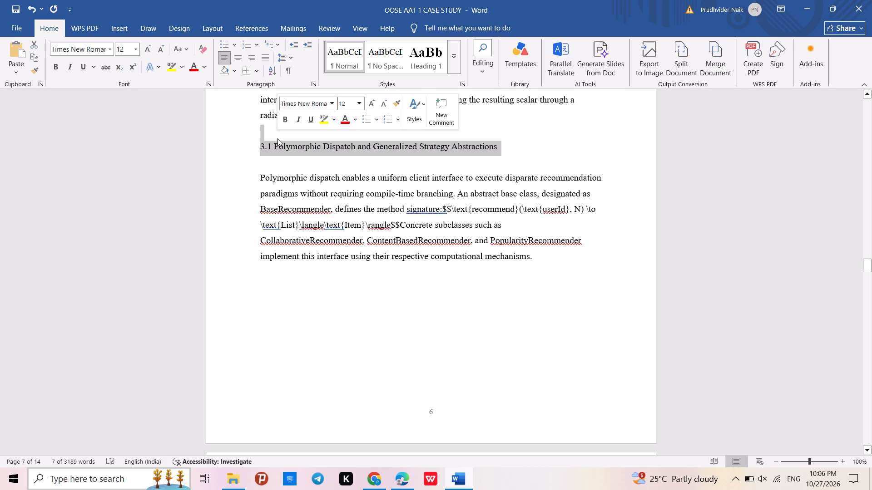
key(shift+Down)
key(ctrl+v)
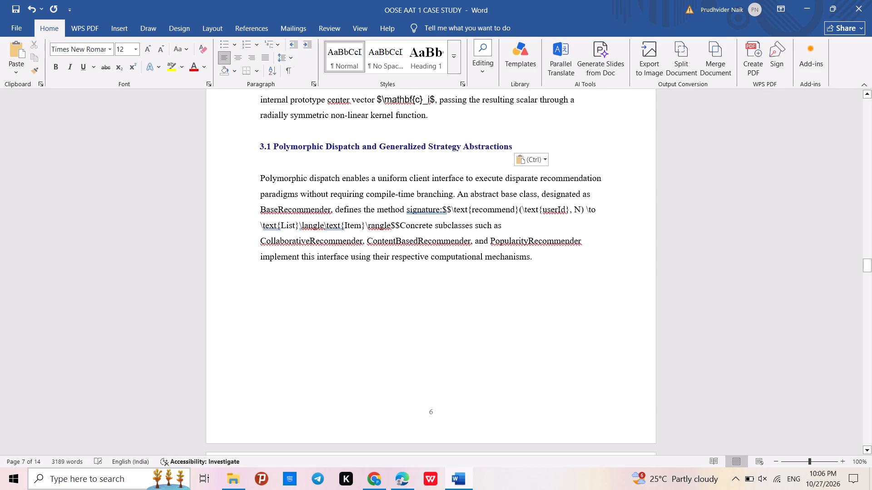
key(Delete)
scroll(287, 152, up, 1)
key(alt+Tab)
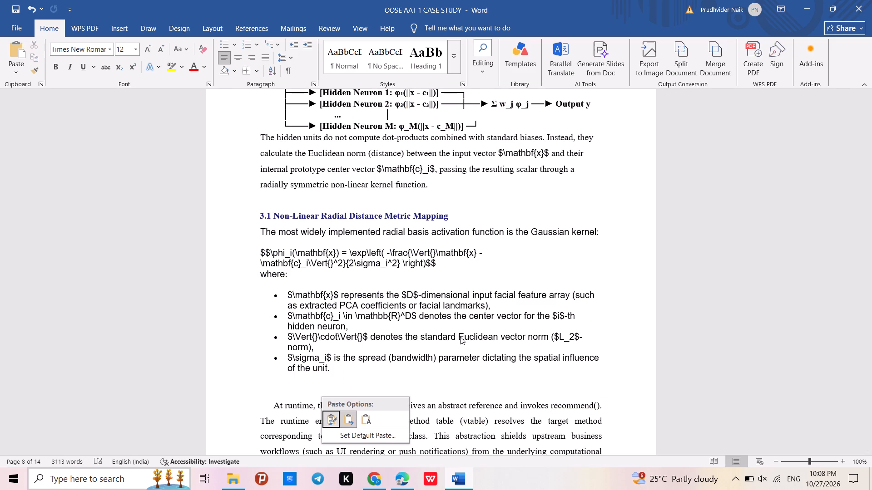
key(Right)
key(Left)
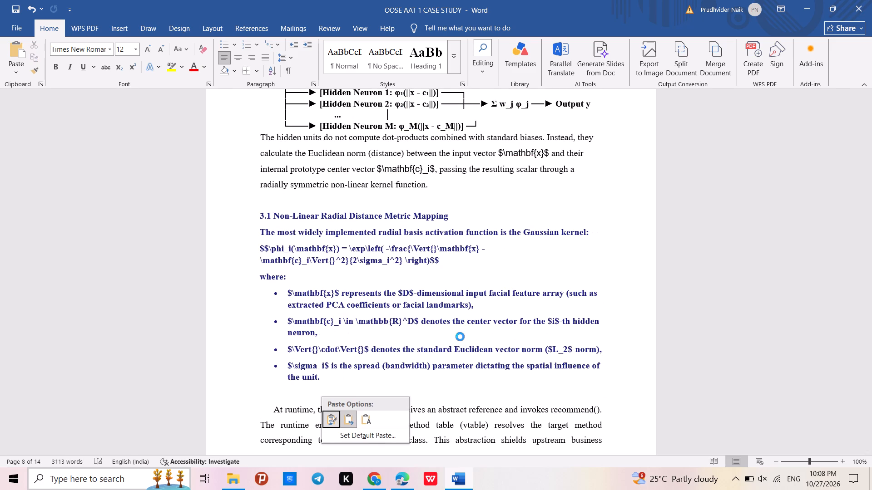
key(Return)
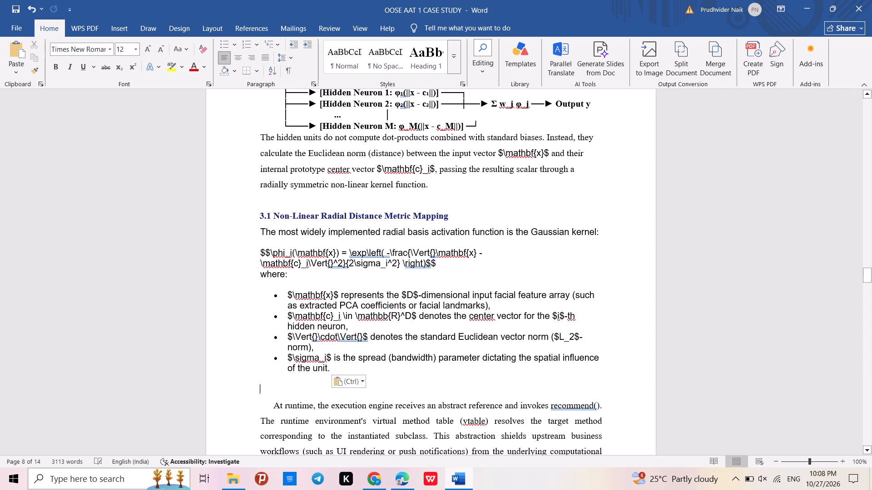
Set the font of the whole Gaussian kernel passage, including its equation and bullets, to Times New Roman.
key(shift+Up)
key(shift+Up)
key(shift+Up)
key(shift+Up)
key(shift+Up)
key(shift+Up)
key(shift+Up)
key(shift+Up)
key(shift+Up)
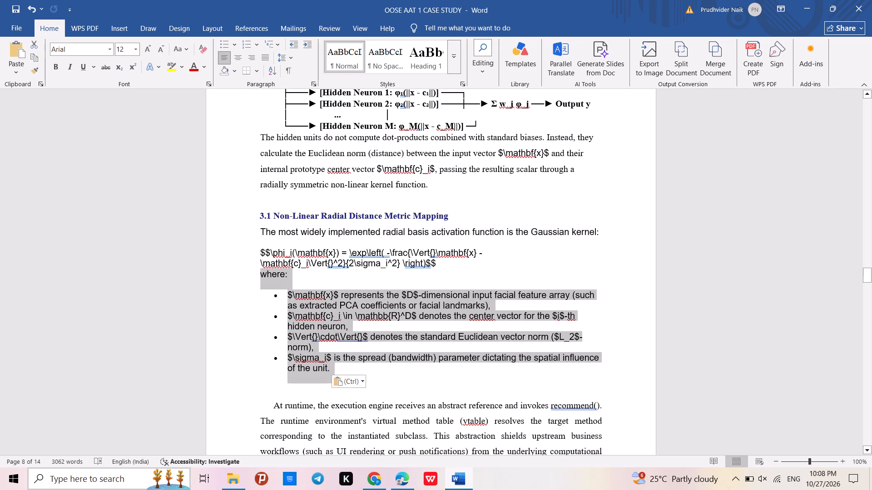
key(shift+Up)
key(shift+Up)
key(shift+Up)
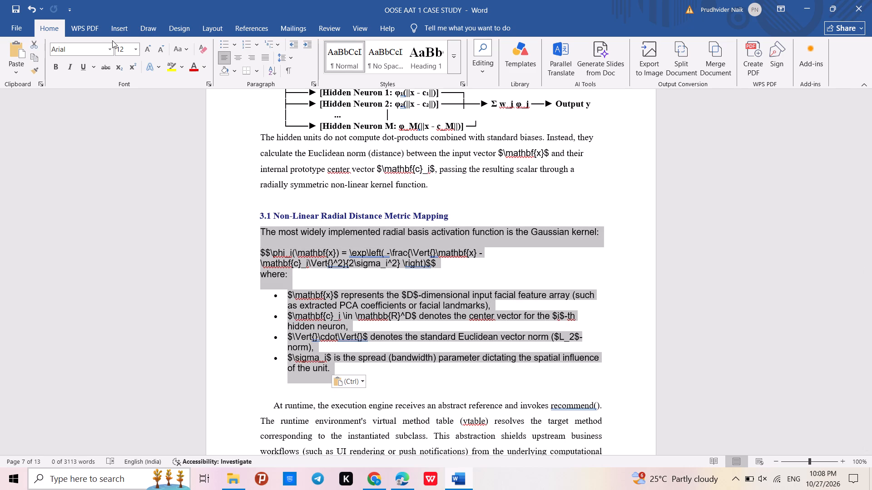
click(112, 44)
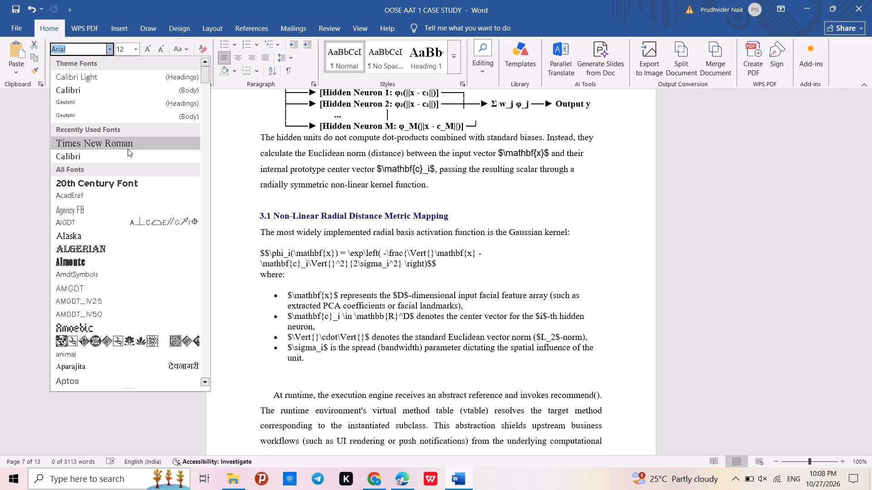
click(128, 149)
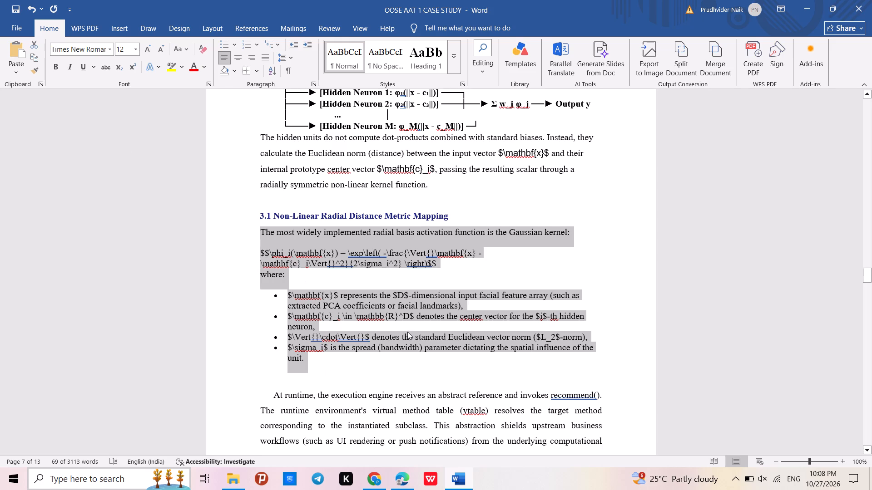
Replace the "At runtime, the execution engine" paragraph above heading 3.2 with the Activation φ(r) plaintext diagram copied from Gemini.
key(alt+Tab)
scroll(345, 319, down, 2)
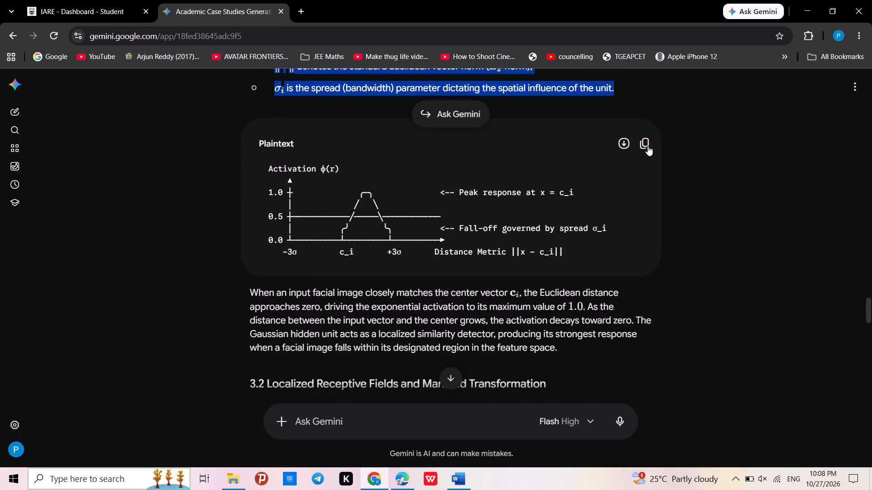
click(648, 144)
key(alt+Tab)
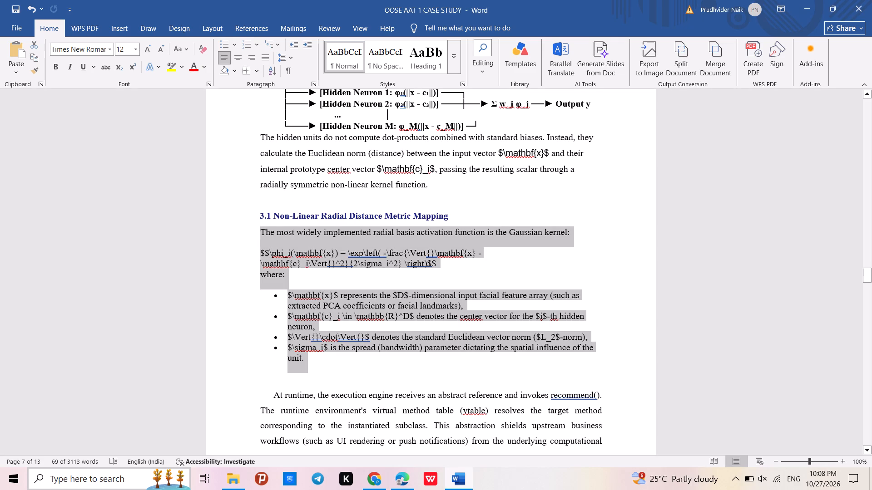
click(272, 395)
scroll(272, 395, down, 2)
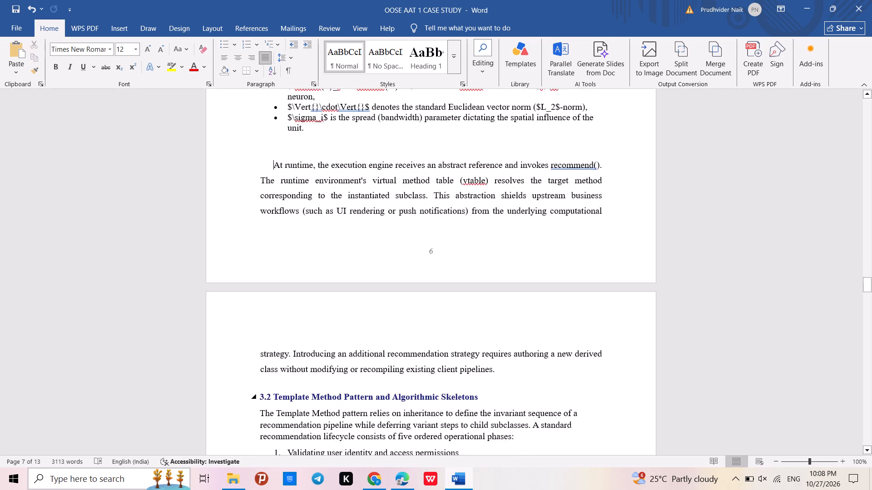
scroll(272, 395, down, 1)
key(shift+Down)
key(shift+Down)
key(shift+Down)
key(shift+Down)
key(shift+Down)
key(shift+Down)
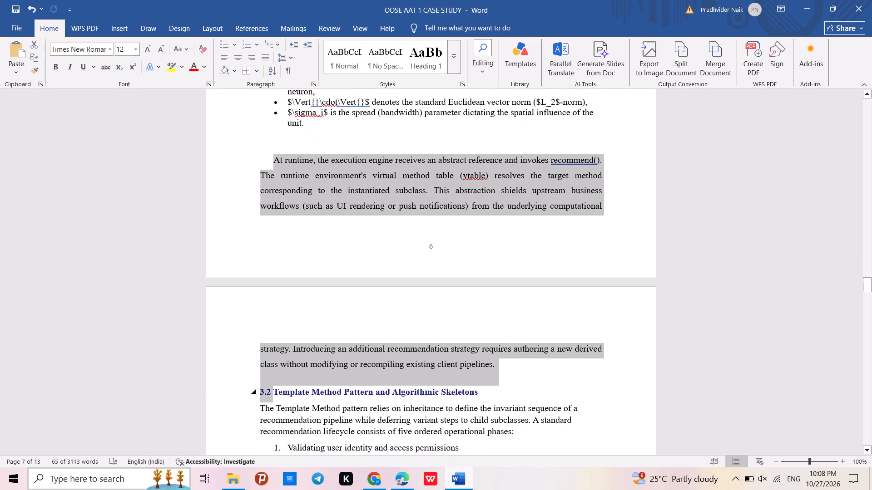
key(shift+Left)
key(shift+Left)
key(shift+Left)
key(shift+Left)
key(shift+Left)
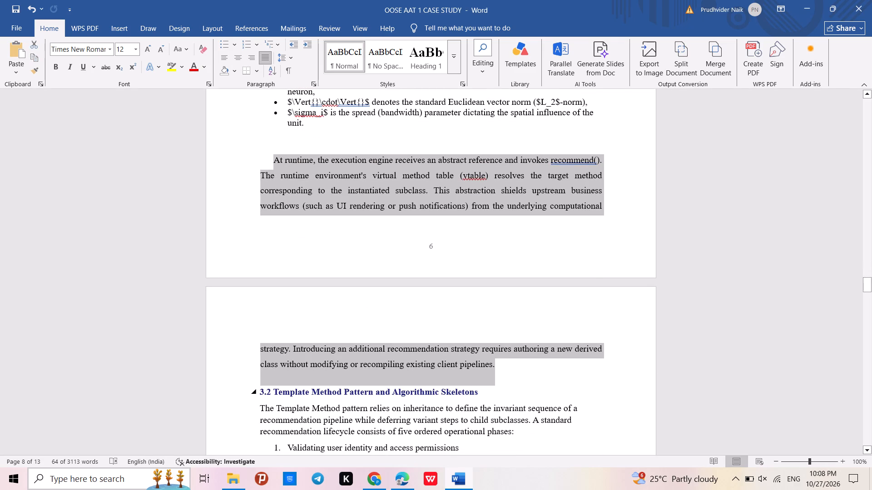
key(ctrl+v)
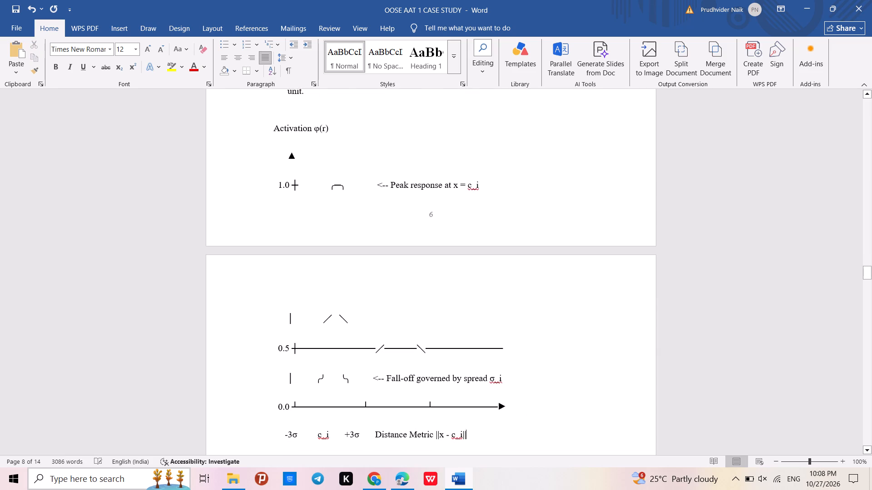
Insert three empty lines above "Activation φ(r)" to move the whole diagram onto the following page.
scroll(322, 393, up, 1)
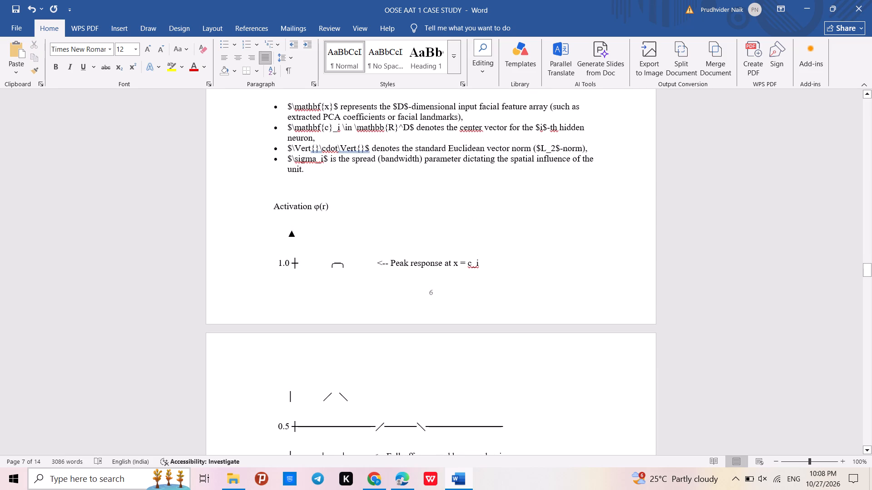
click(269, 204)
key(Return)
key(Return)
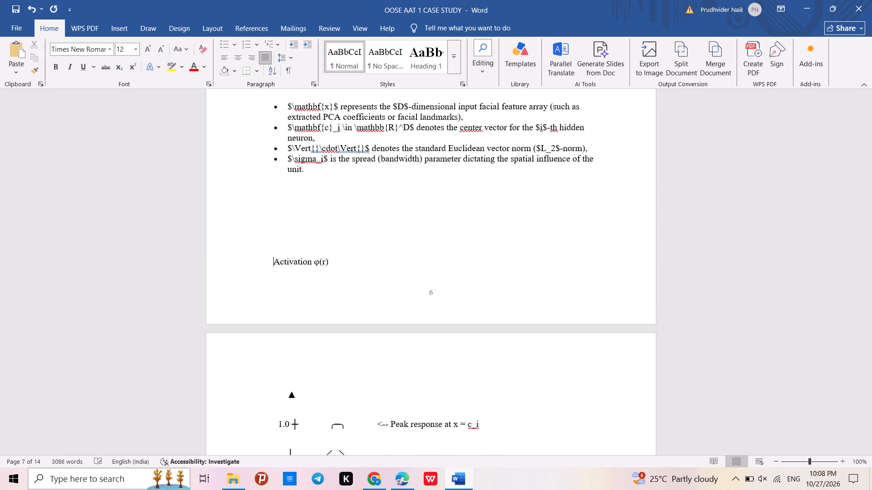
key(Return)
scroll(269, 204, down, 3)
Using Gemini's diagram as reference, shift the slanted strokes between the 1.0 and 0.5 rows rightward to sit above the 0.5 row's slashes.
key(alt+Tab)
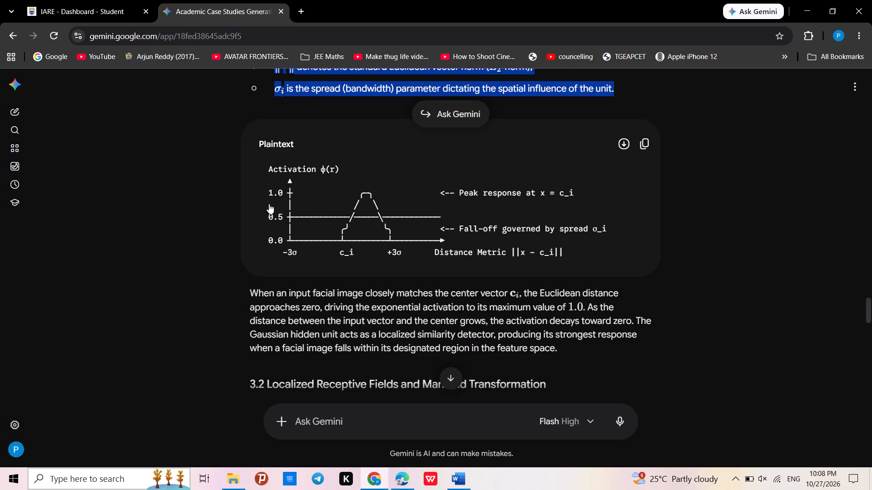
key(alt+Tab)
scroll(229, 250, down, 2)
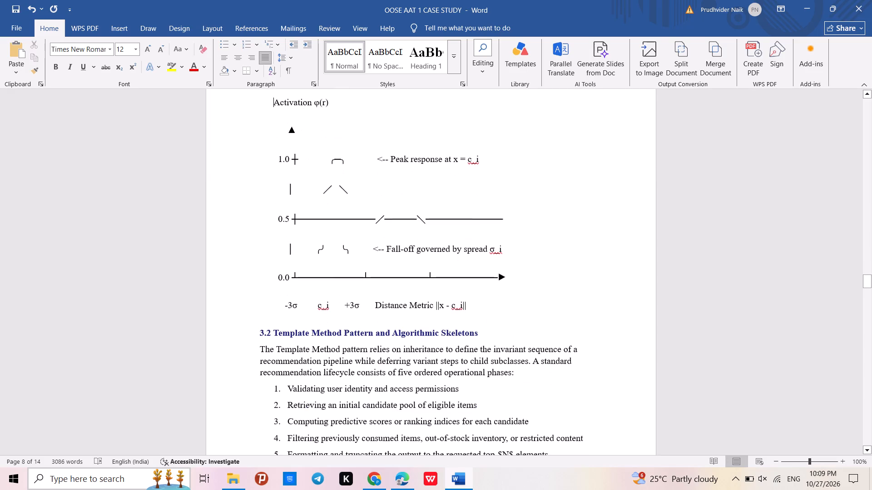
click(322, 201)
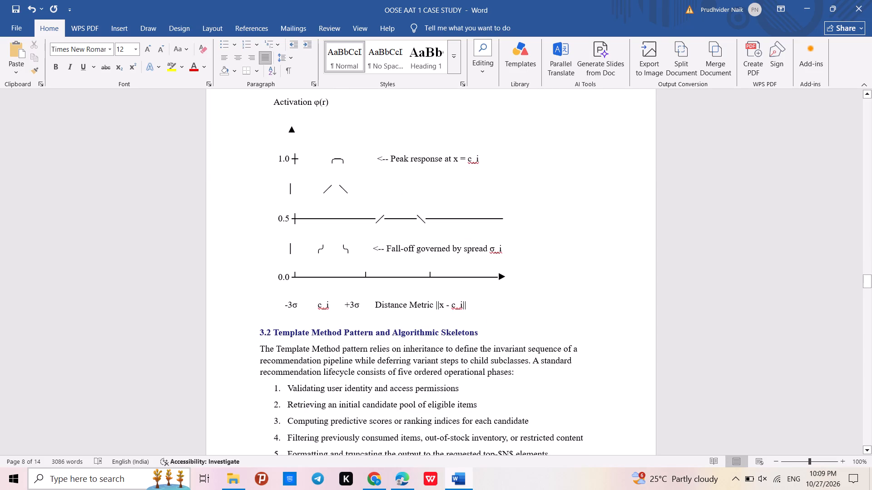
key(Down)
key(alt+Tab)
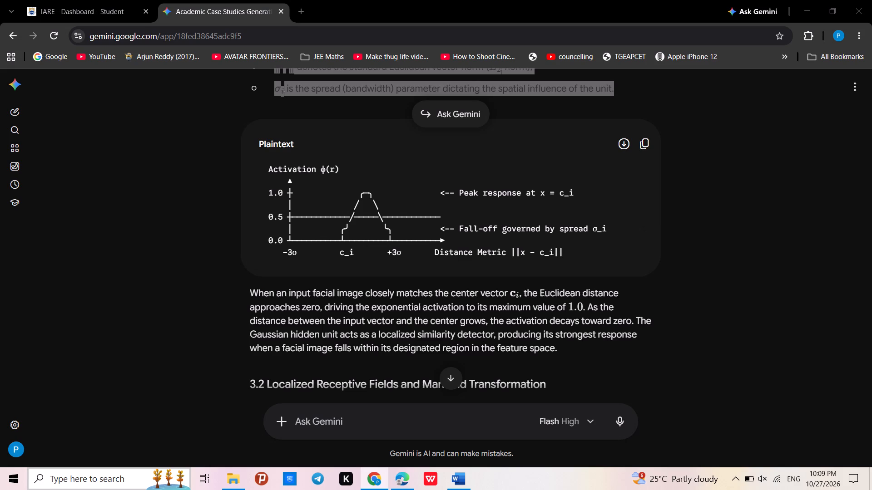
key(alt+Tab)
click(317, 191)
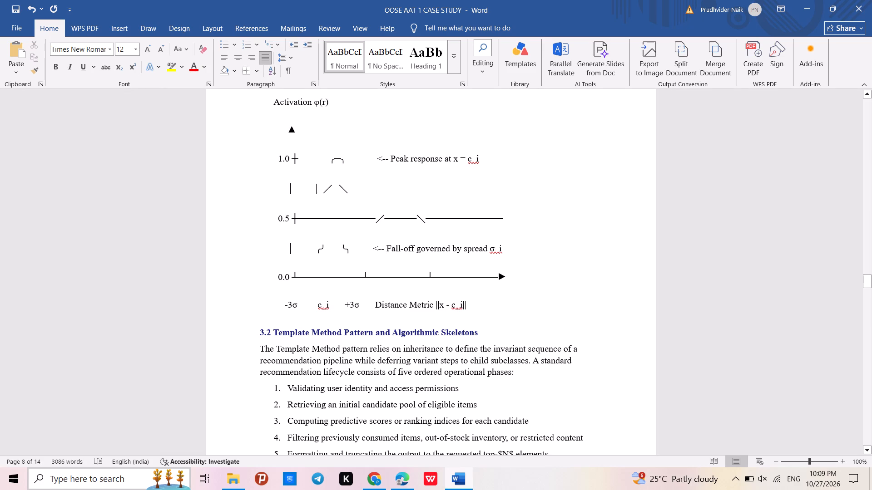
key(Tab)
key(Tab)
key(Tab)
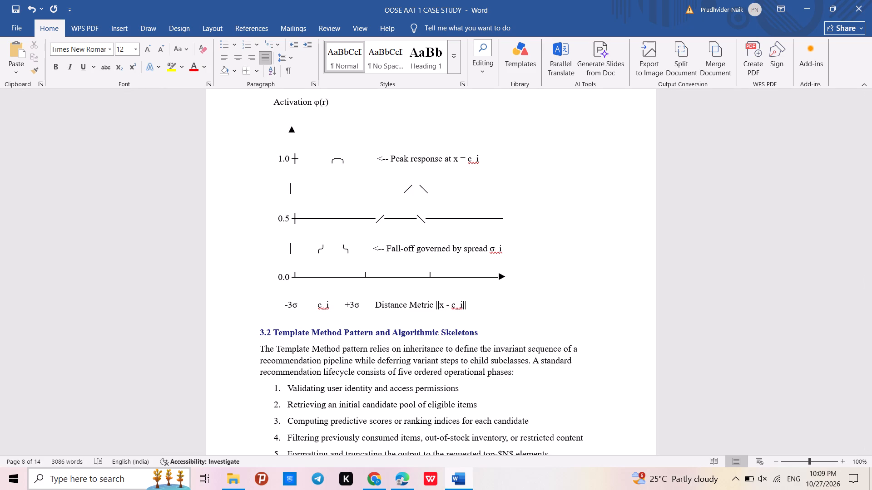
key(BackSpace)
key(space)
key(space)
key(space)
key(space)
Nudge the slanted strokes between the 1.0 and 0.5 rows one space further right, checking against Gemini's diagram.
key(space)
key(alt+Tab)
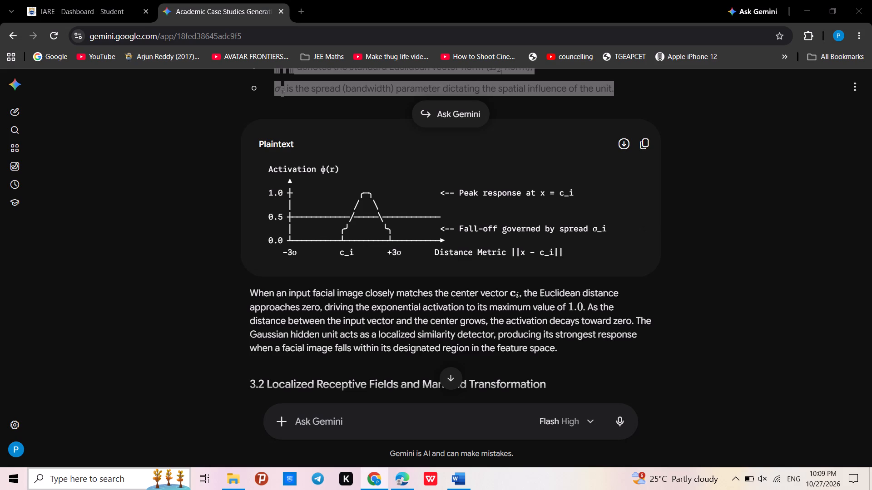
key(alt+Tab)
Shift the peak cap and its "Peak response" label on the 1.0 row rightward to centre the cap over the slanted strokes.
click(319, 162)
key(Tab)
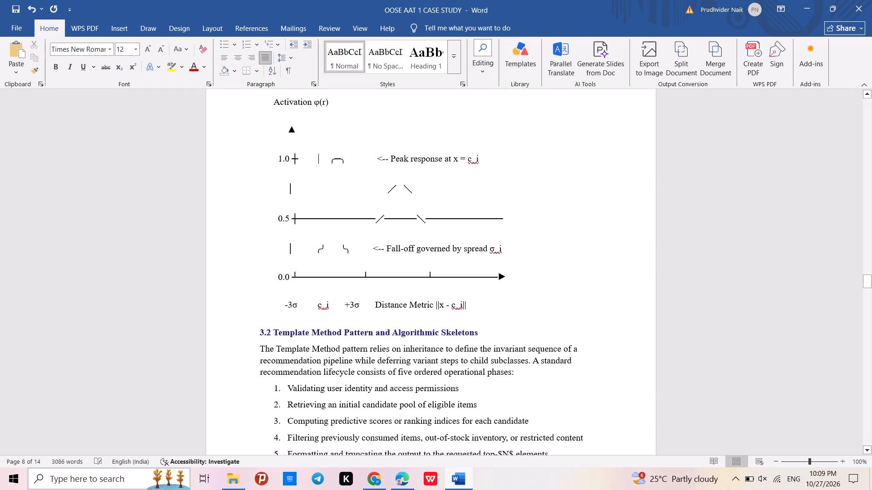
key(Tab)
key(Tab)
key(BackSpace)
key(space)
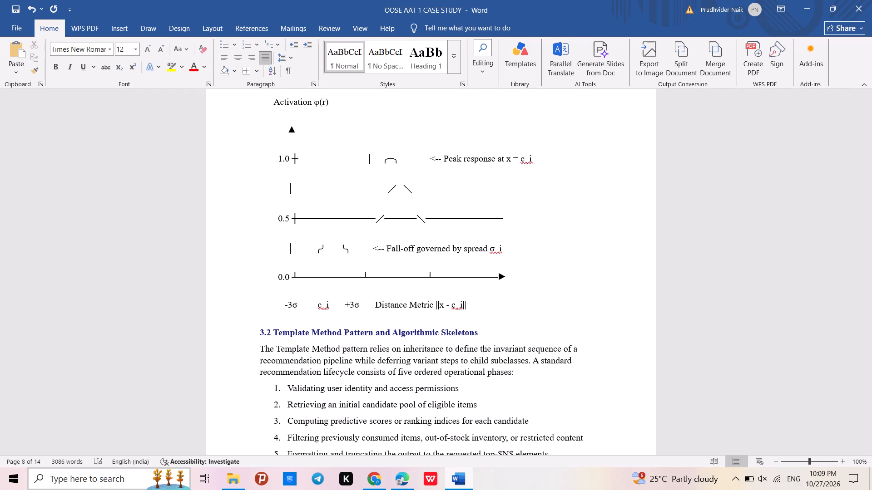
key(space)
key(space)
key(space)
key(space)
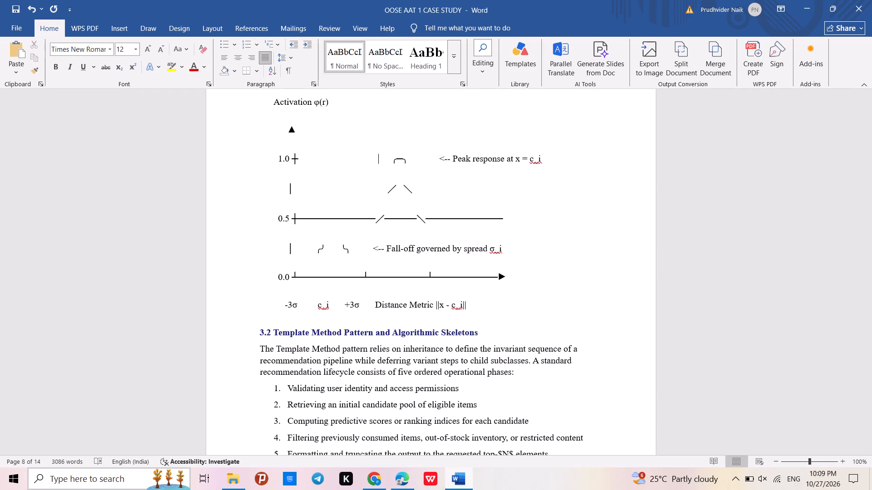
Using Gemini's diagram as reference, shift the left curve between the 0.5 and 0.0 rows rightward to sit above the axis's first inner tick.
key(alt+Tab)
key(alt+Tab)
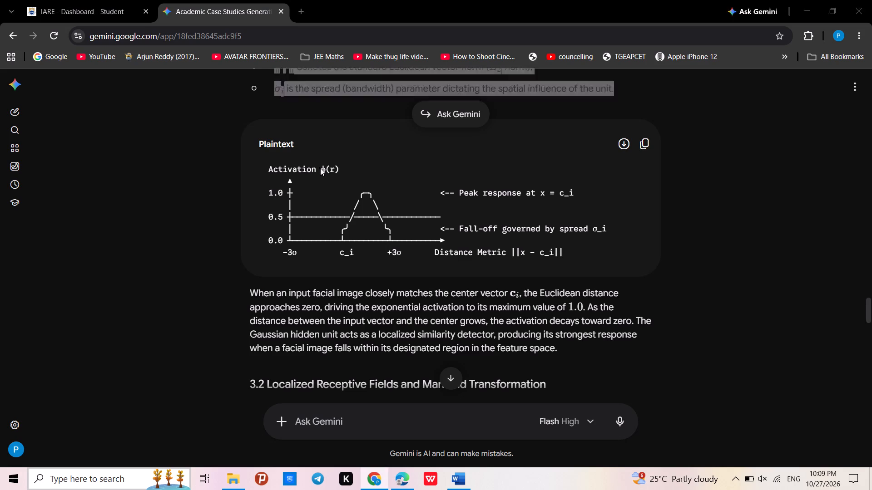
click(315, 252)
key(Tab)
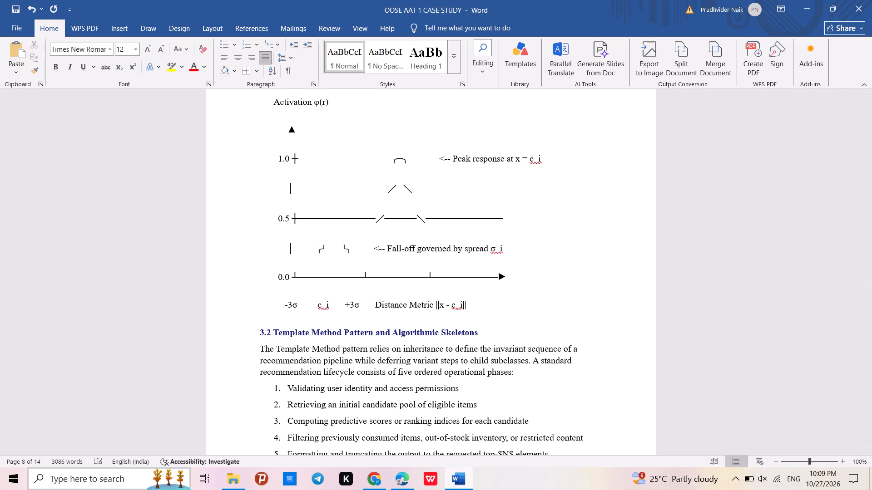
key(Tab)
key(Tab)
key(Tab)
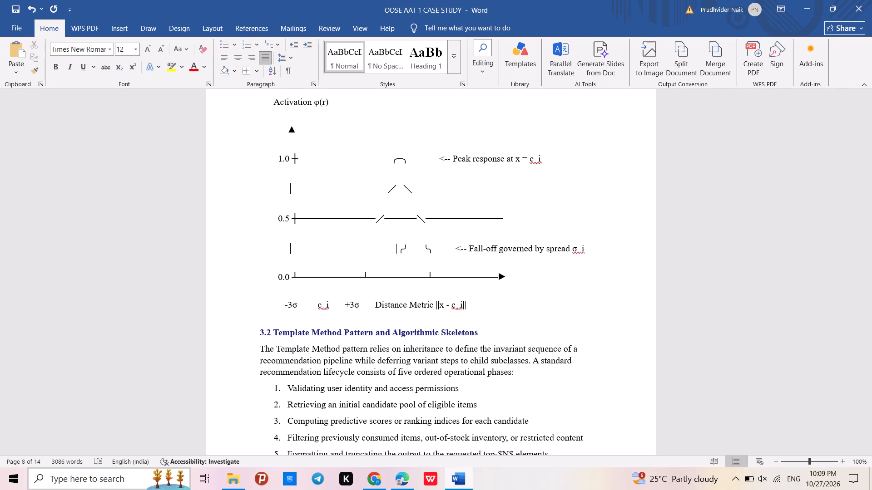
key(BackSpace)
key(alt+Tab)
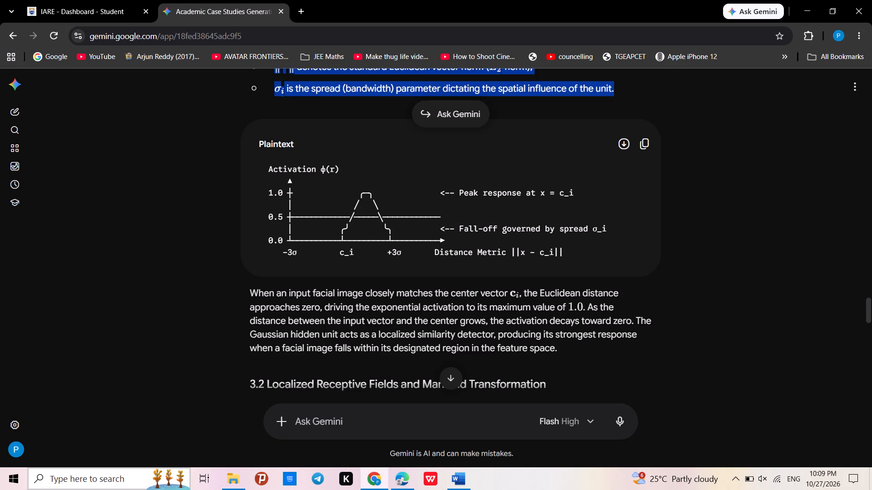
key(alt+Tab)
key(Right)
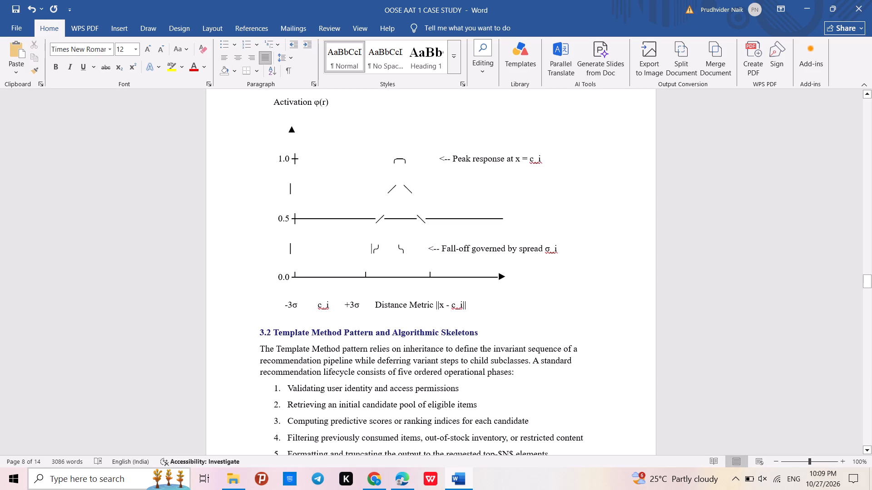
key(Right)
key(Right)
key(Right)
key(Left)
key(Left)
key(Left)
key(BackSpace)
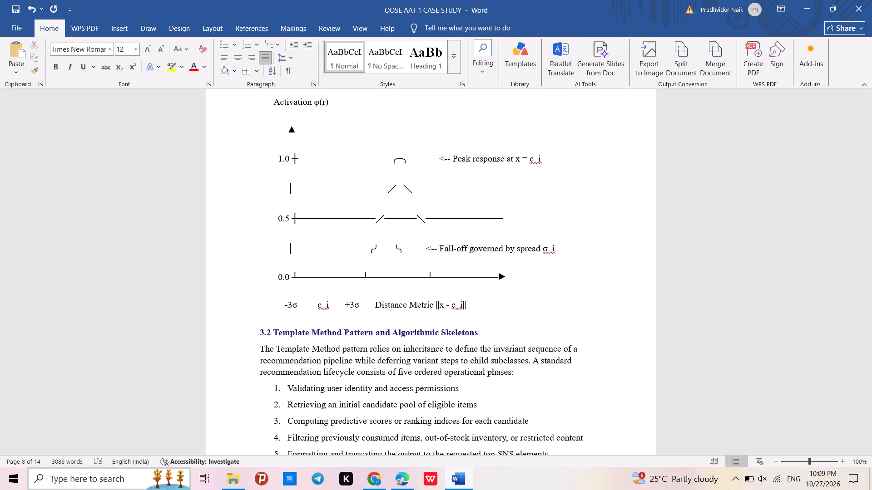
key(BackSpace)
key(space)
key(space)
key(space)
key(space)
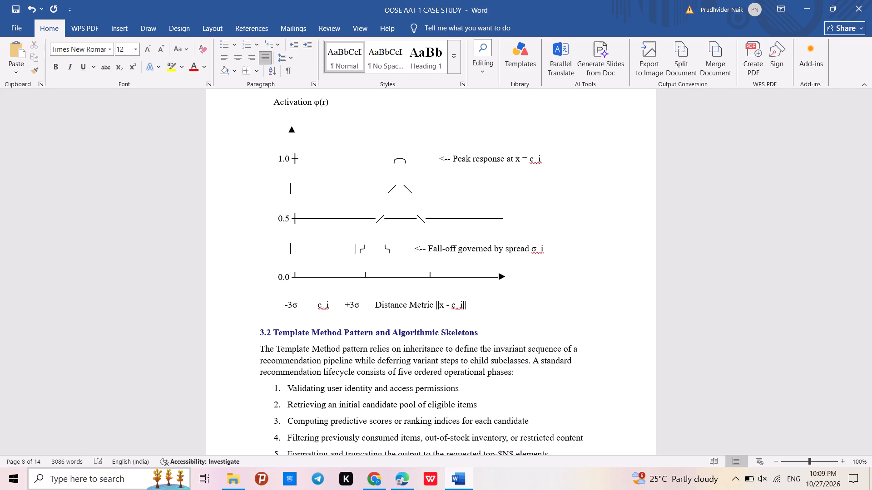
key(space)
key(space)
key(space)
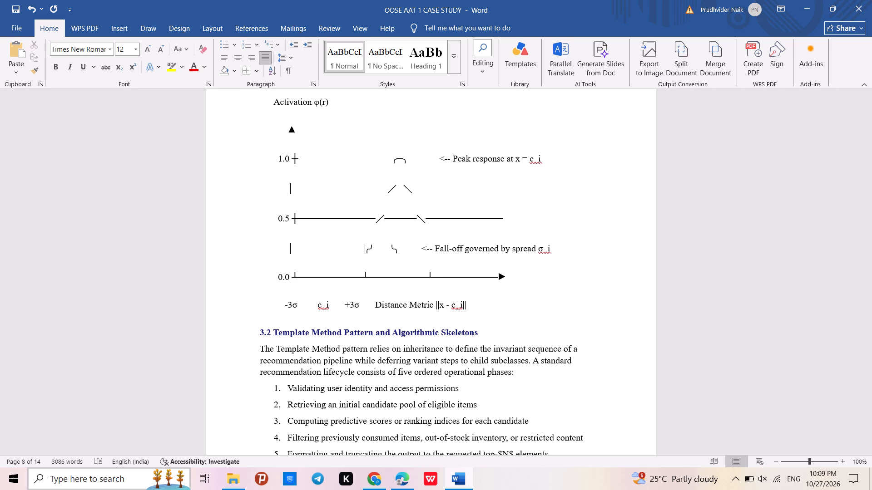
key(Right)
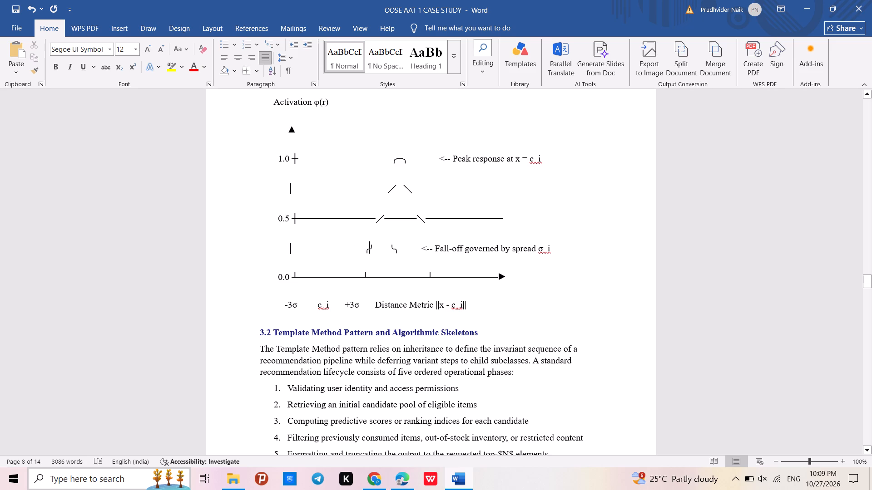
key(Right)
key(Tab)
key(Tab)
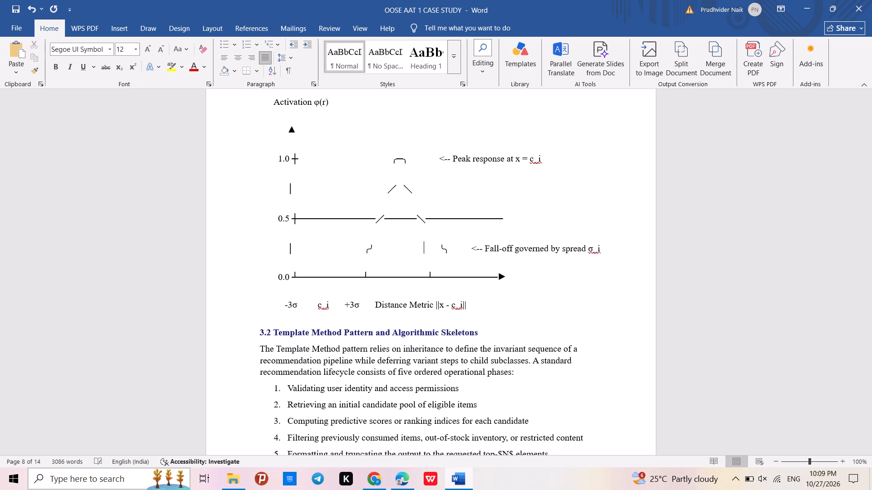
key(BackSpace)
key(space)
key(space)
key(space)
key(space)
key(space)
key(space)
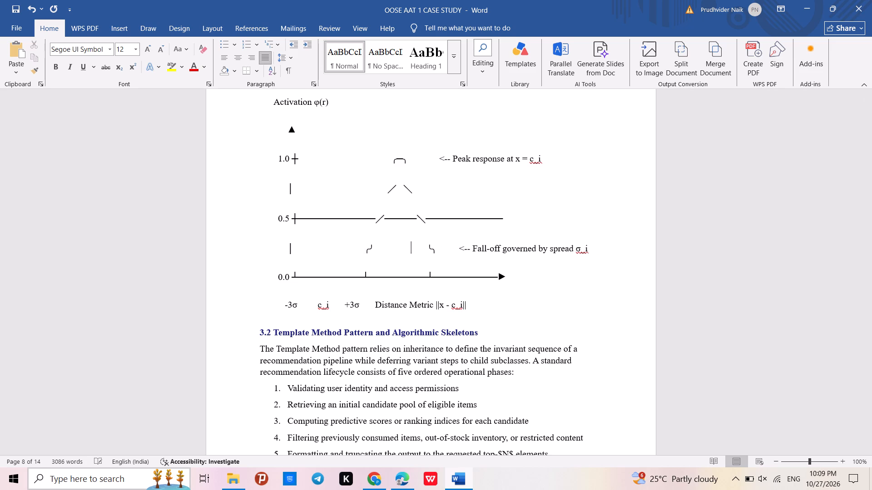
key(BackSpace)
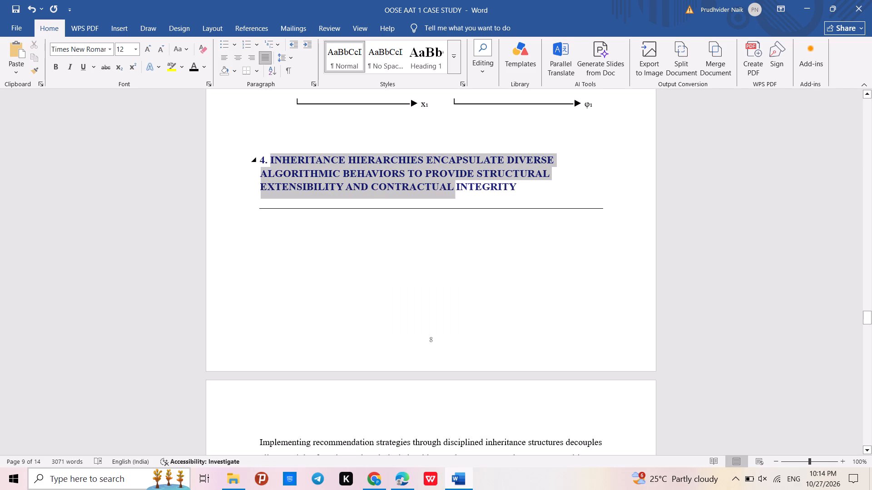
drag(448, 197, 502, 189)
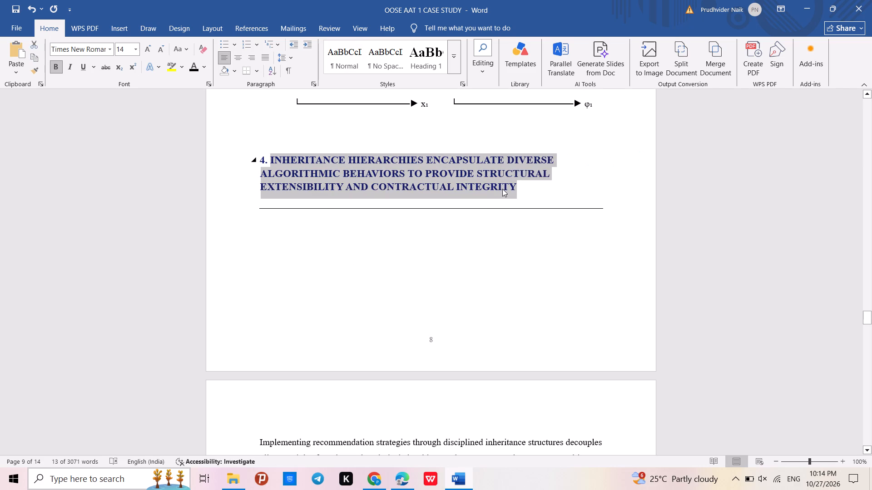
key(ctrl+v)
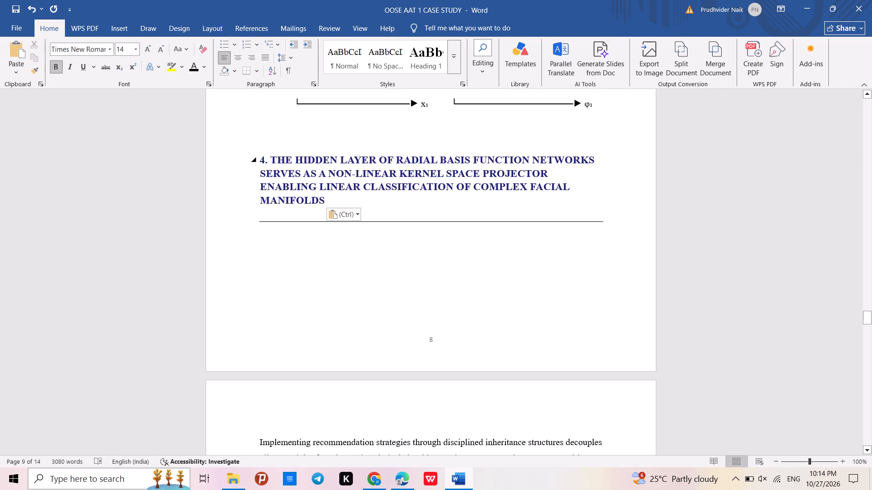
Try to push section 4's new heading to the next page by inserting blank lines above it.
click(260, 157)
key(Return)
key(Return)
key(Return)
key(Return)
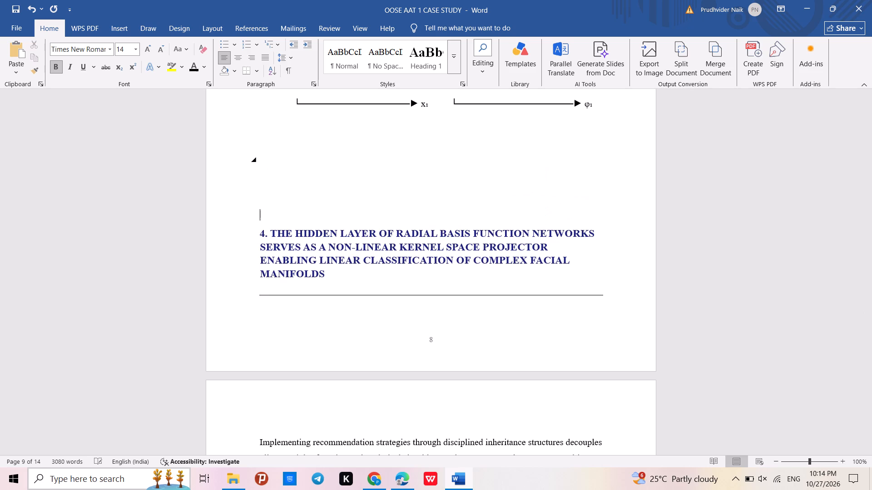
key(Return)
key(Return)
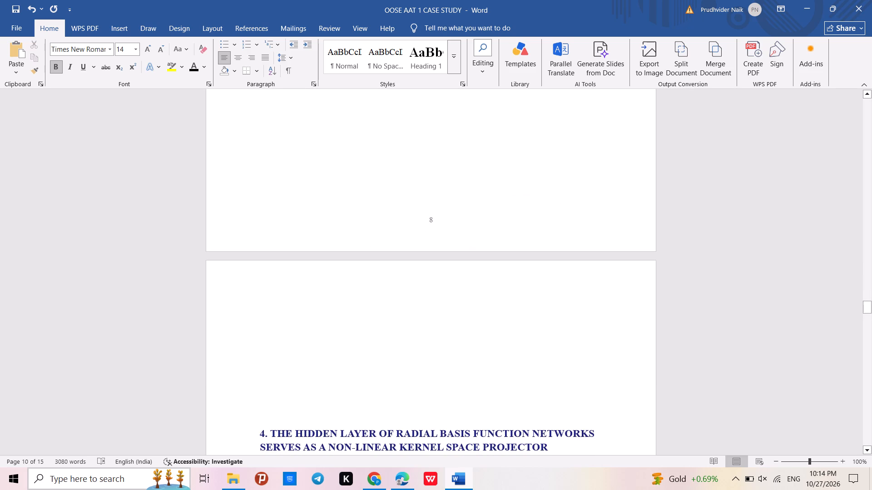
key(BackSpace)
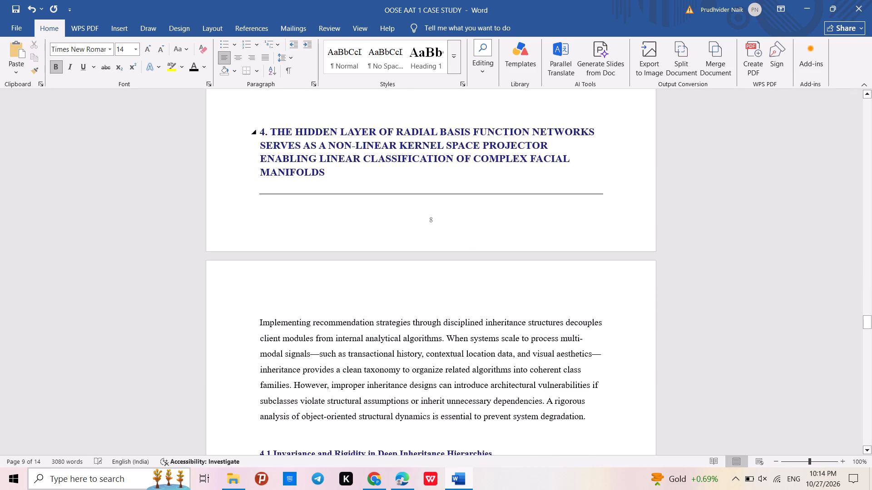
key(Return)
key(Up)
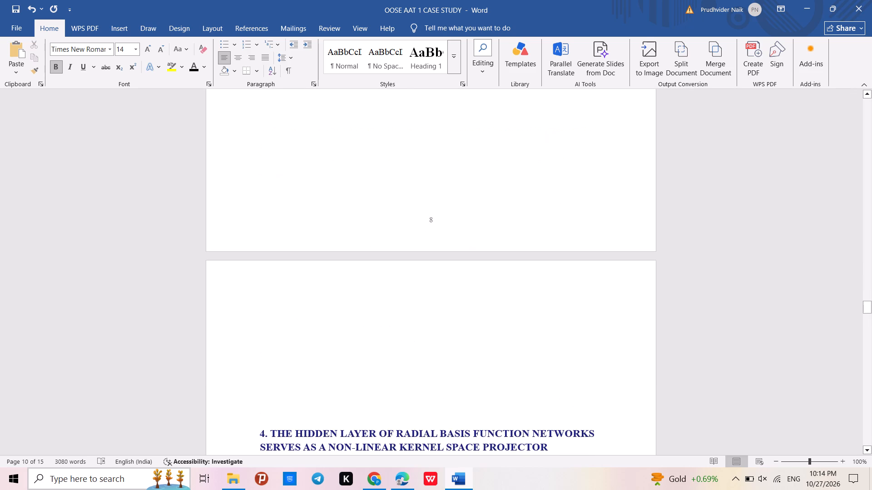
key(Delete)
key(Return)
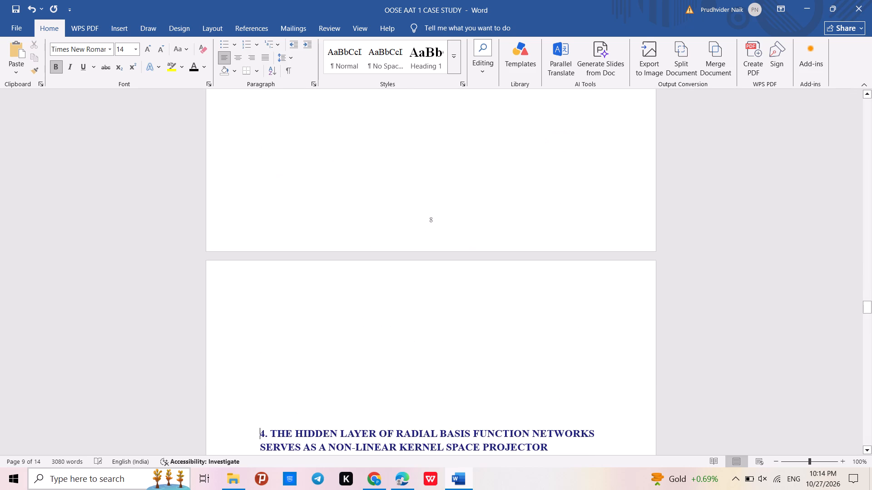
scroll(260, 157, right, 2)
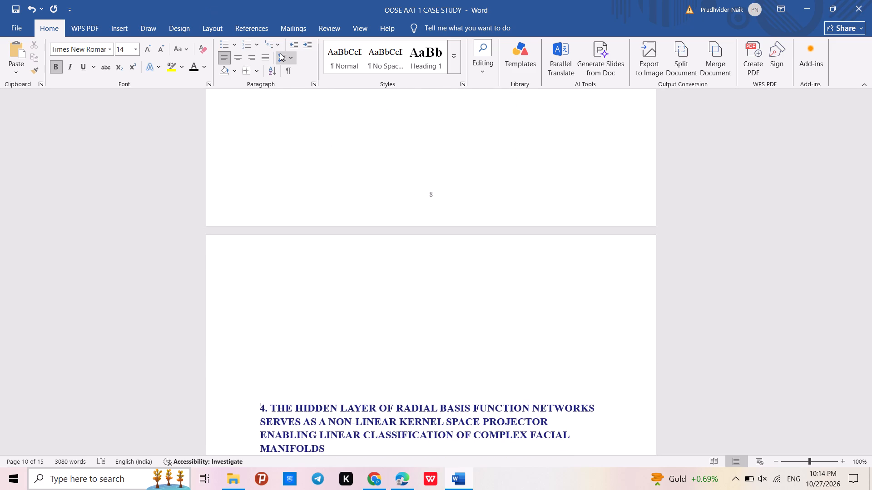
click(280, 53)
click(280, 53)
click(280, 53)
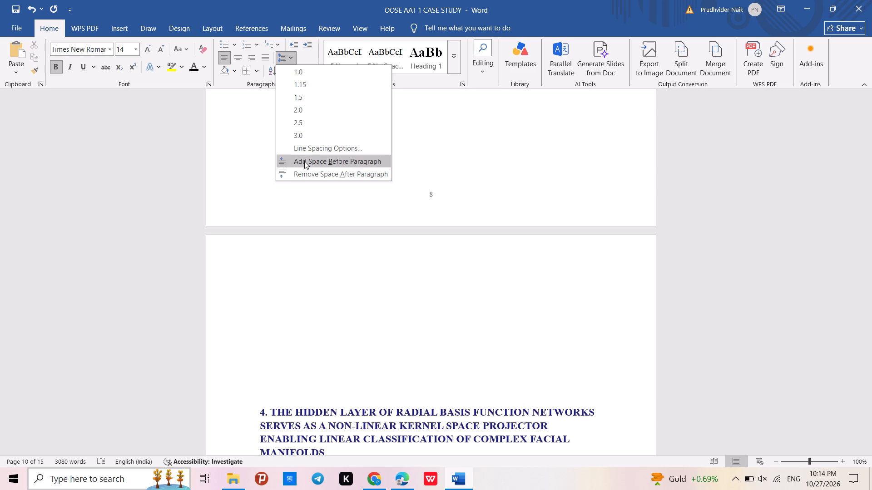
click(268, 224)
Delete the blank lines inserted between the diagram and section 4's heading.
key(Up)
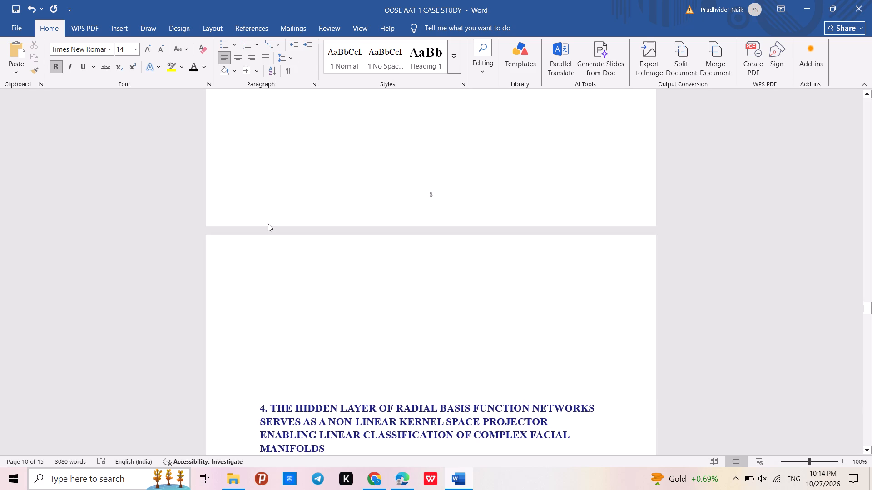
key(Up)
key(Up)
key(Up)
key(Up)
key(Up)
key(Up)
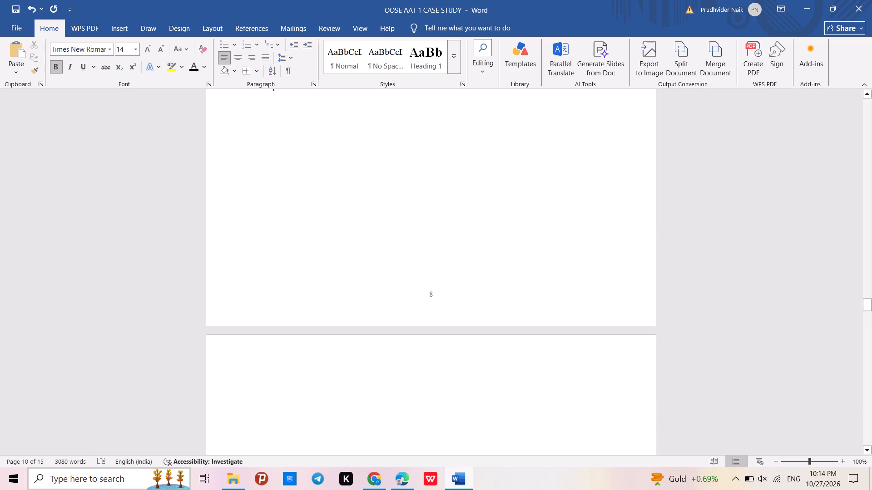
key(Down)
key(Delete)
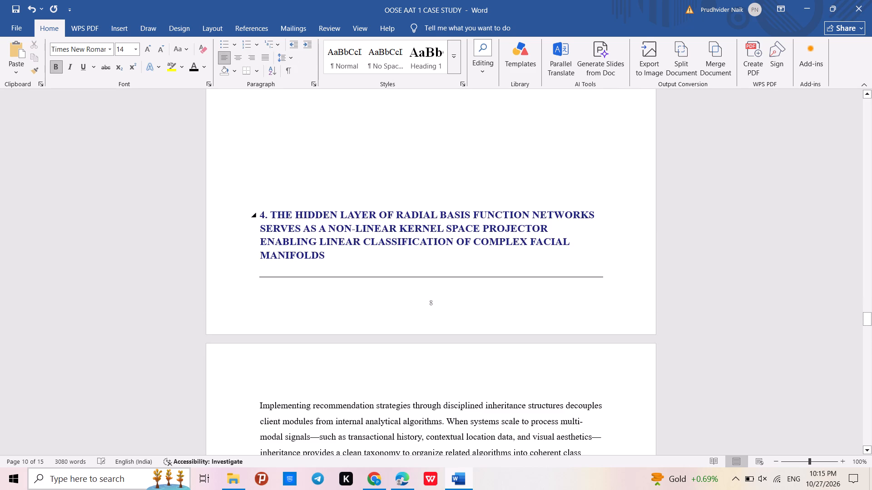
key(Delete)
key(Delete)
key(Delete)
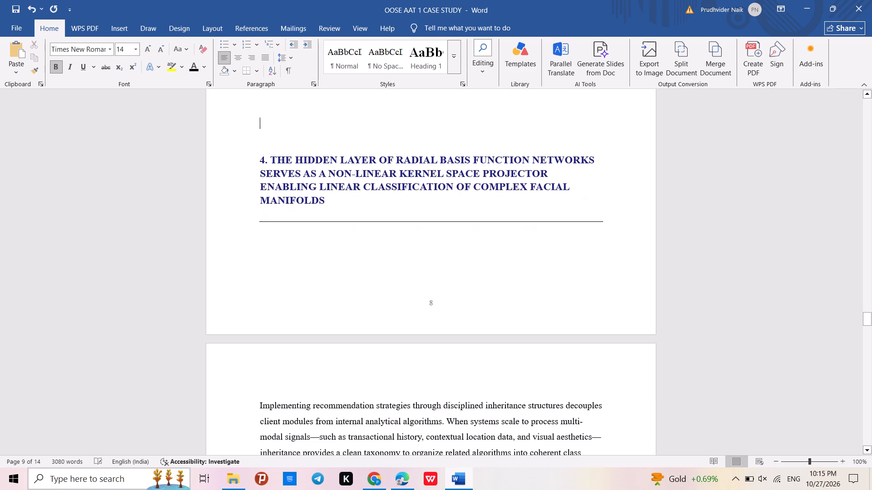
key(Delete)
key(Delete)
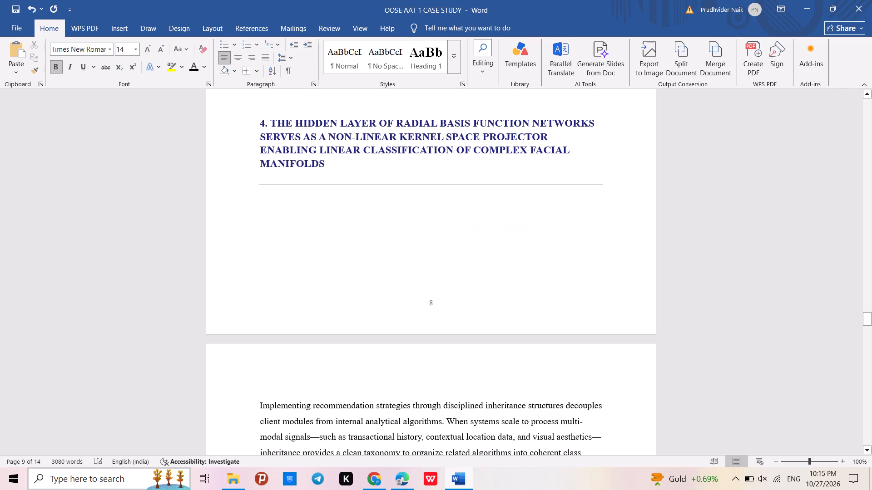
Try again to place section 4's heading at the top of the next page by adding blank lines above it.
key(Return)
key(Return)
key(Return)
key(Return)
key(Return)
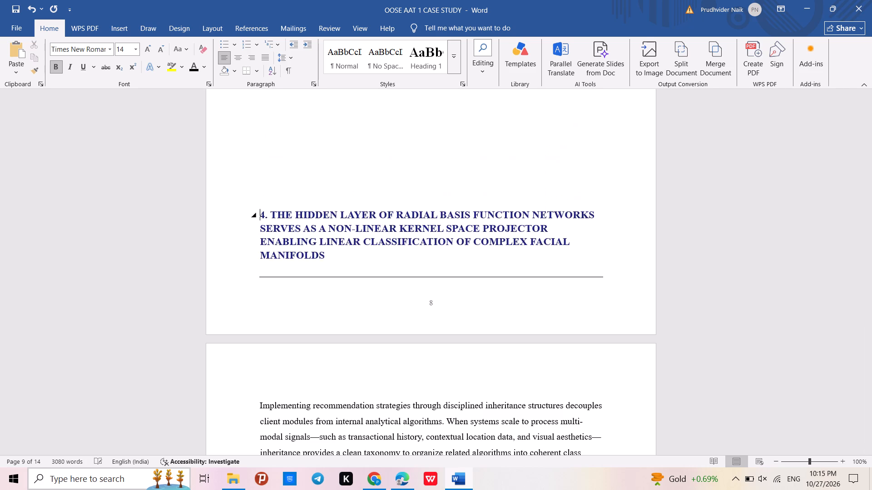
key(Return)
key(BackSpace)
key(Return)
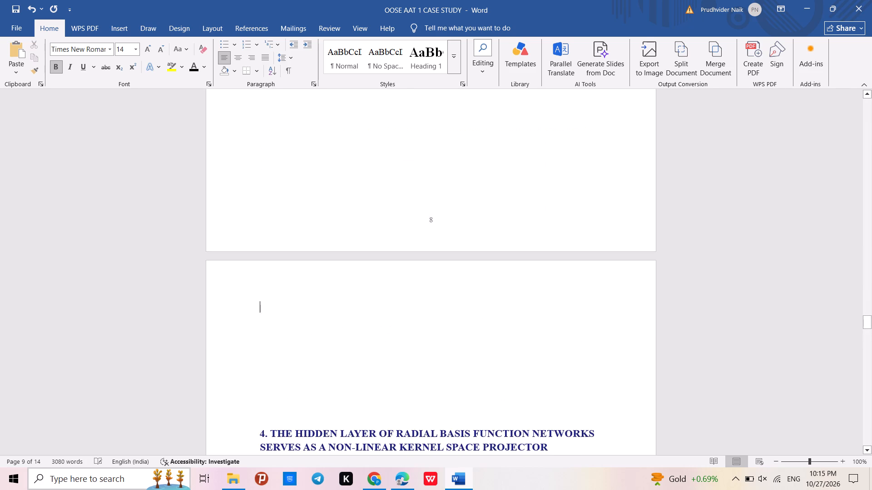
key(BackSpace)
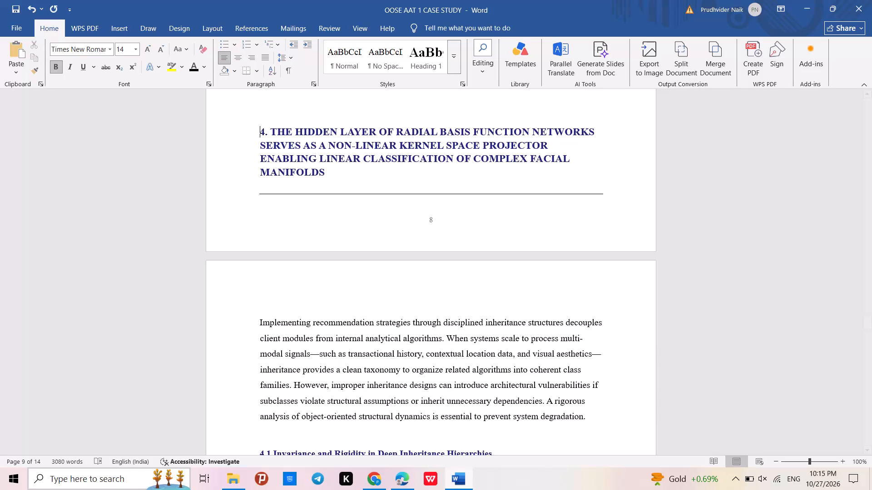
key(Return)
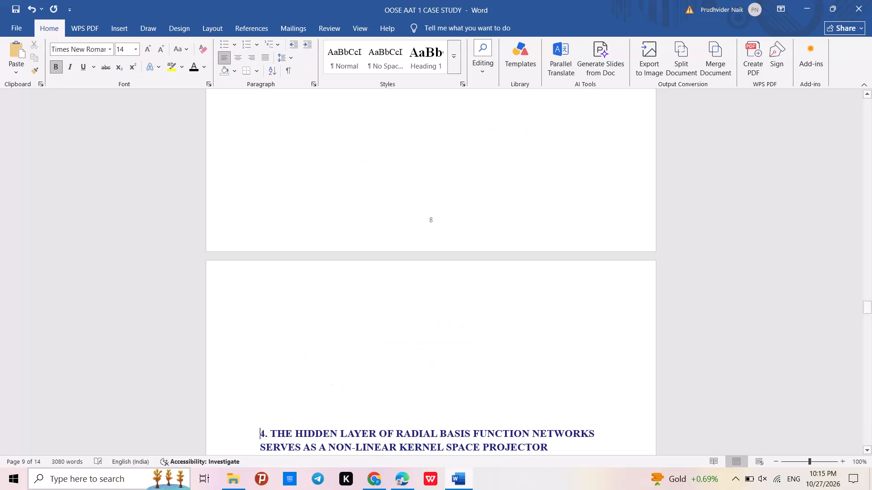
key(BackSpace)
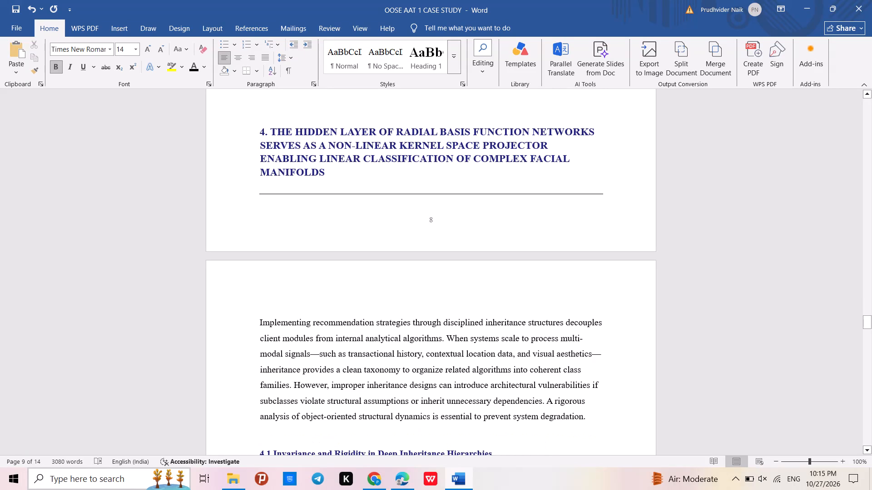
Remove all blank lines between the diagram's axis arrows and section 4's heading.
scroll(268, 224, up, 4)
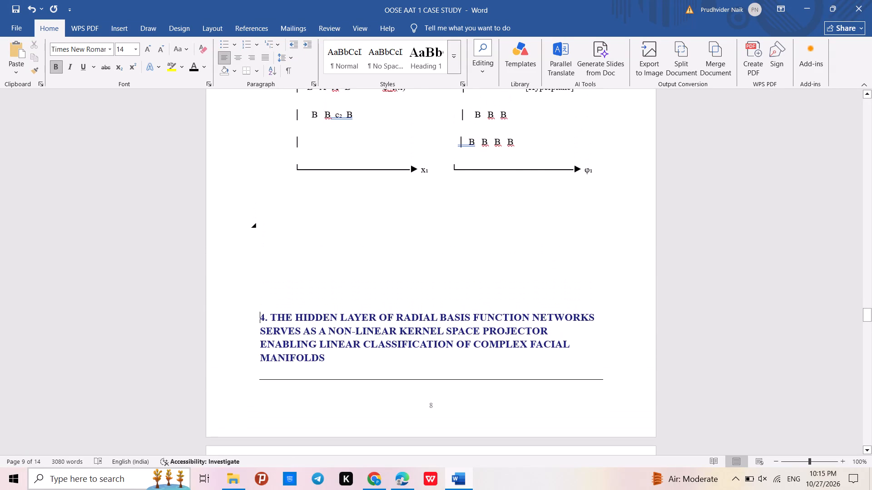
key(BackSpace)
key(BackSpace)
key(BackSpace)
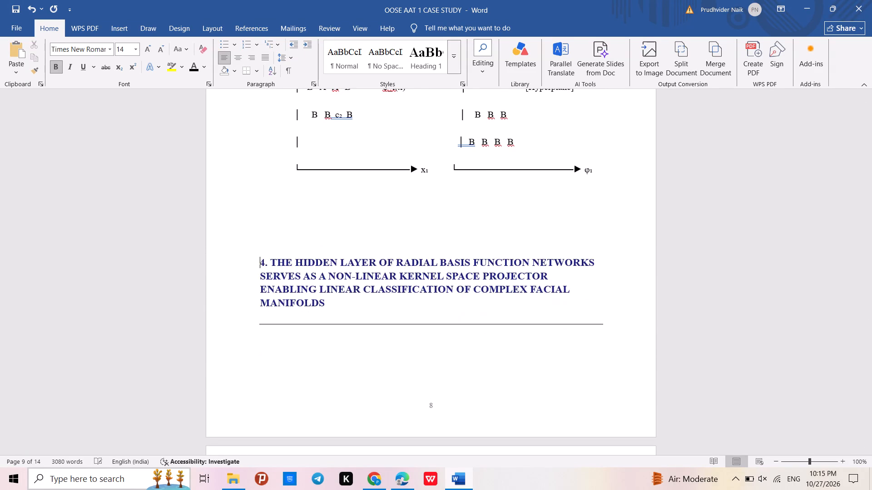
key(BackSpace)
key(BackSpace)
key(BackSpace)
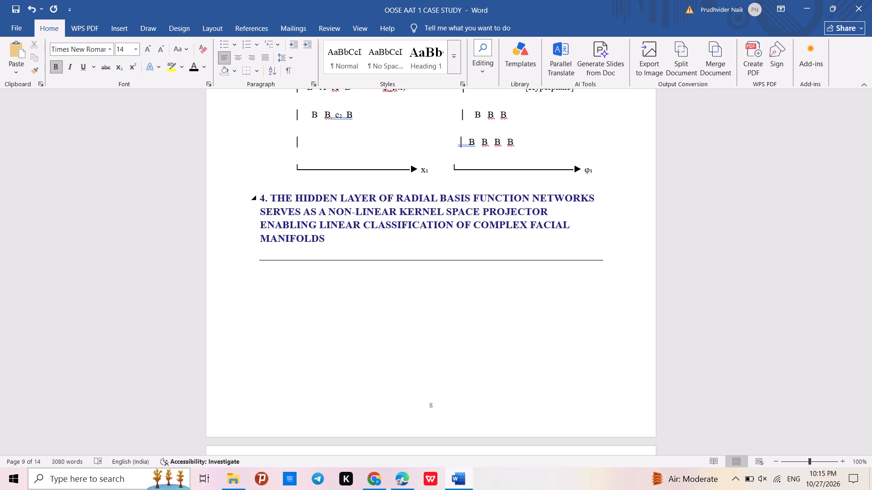
Insert blank lines between the diagram and section 4's heading so the heading sits at the bottom of page 8.
scroll(280, 216, right, 2)
key(Return)
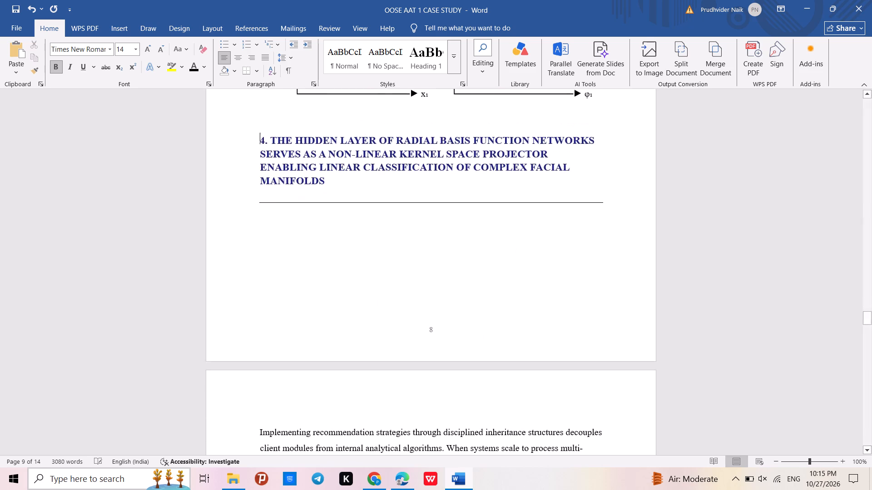
key(Return)
key(Return)
key(Return)
key(Return)
key(Return)
key(Return)
key(Return)
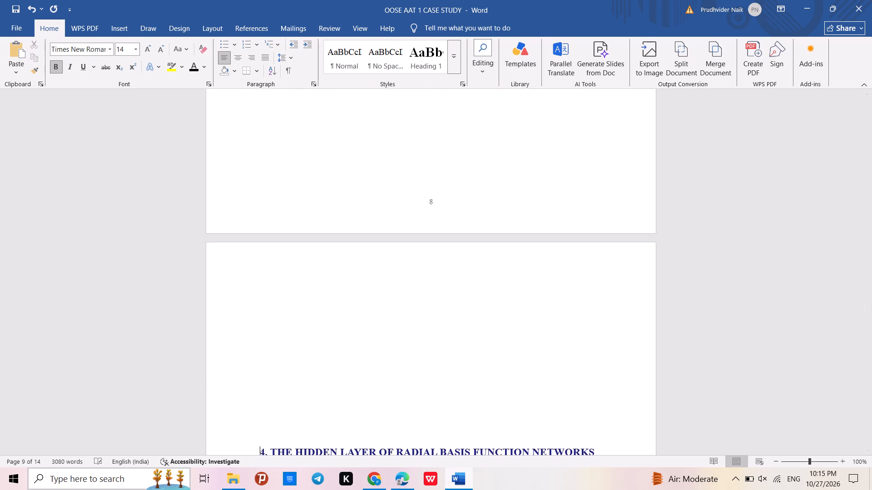
key(BackSpace)
key(BackSpace)
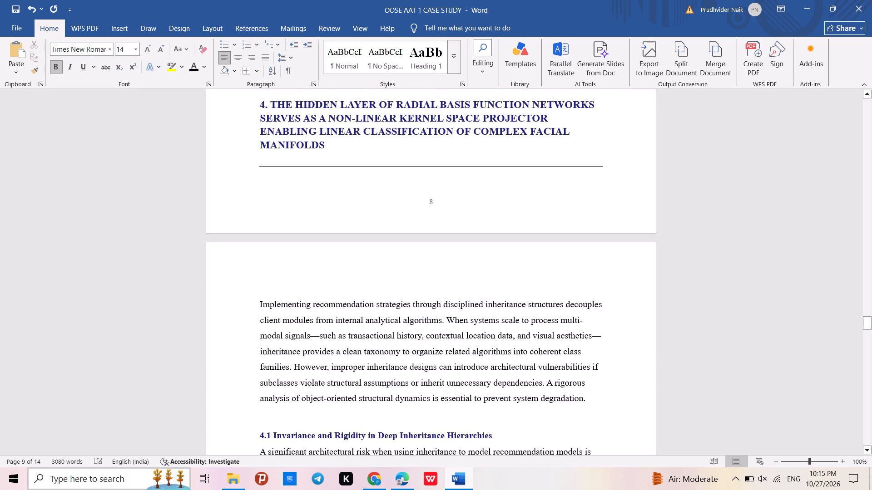
Copy section 4's heading together with its horizontal rule and remove both from the bottom of page 8.
key(shift+Down)
key(shift+Down)
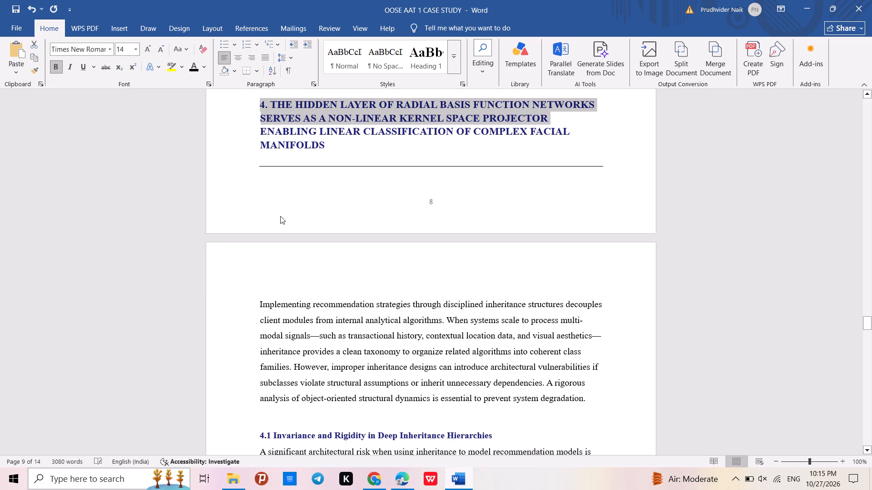
key(shift+Down)
key(shift+Down)
key(shift+Down)
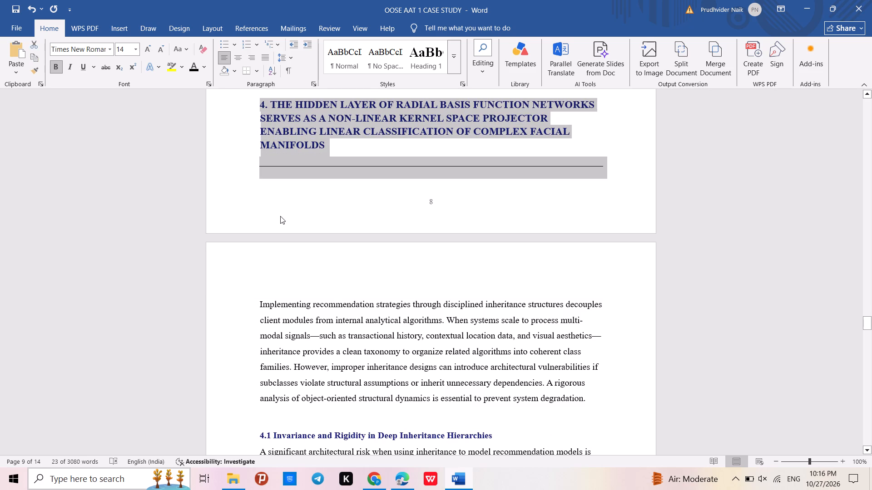
key(ctrl+c)
key(BackSpace)
key(Delete)
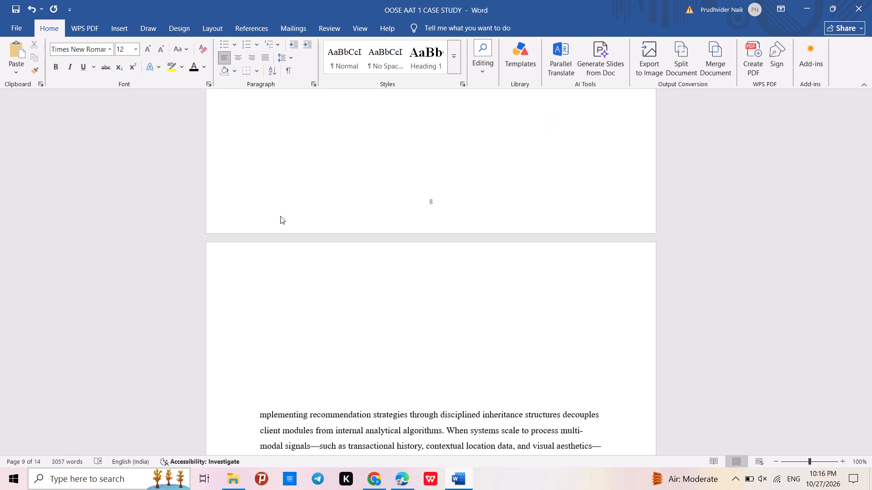
key(ctrl+z)
Remove the blank lines above the "Implementing recommendation strategies" paragraph so it directly follows the diagram's axis arrows.
key(BackSpace)
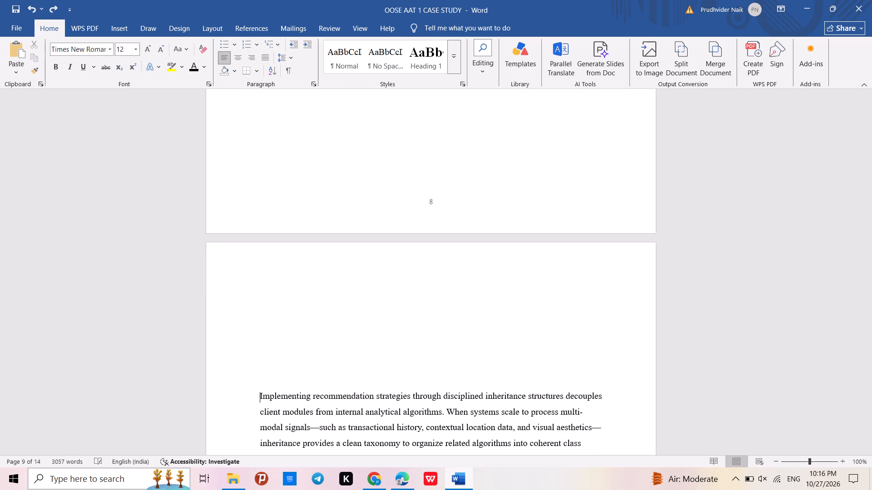
key(BackSpace)
key(BackSpace)
key(BackSpace)
key(BackSpace)
key(BackSpace)
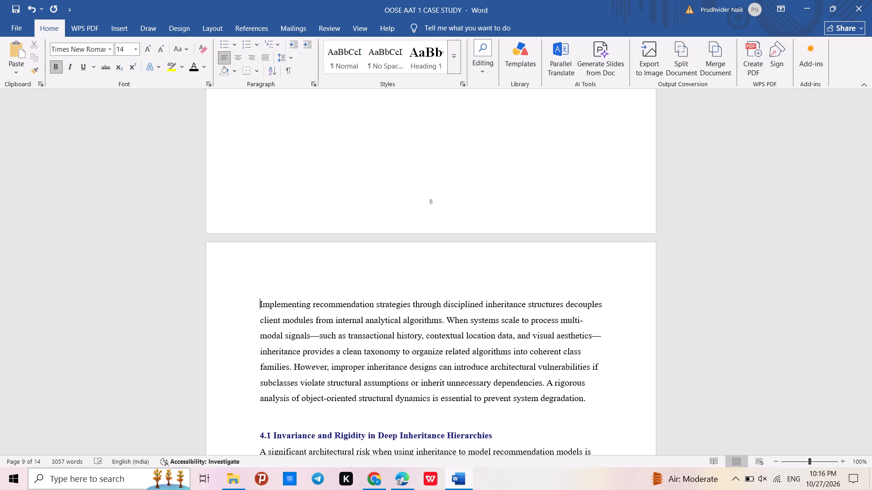
key(BackSpace)
Insert blank lines below the diagram so the "Implementing recommendation strategies" paragraph moves to the page after page 8, leaving space above it.
key(Return)
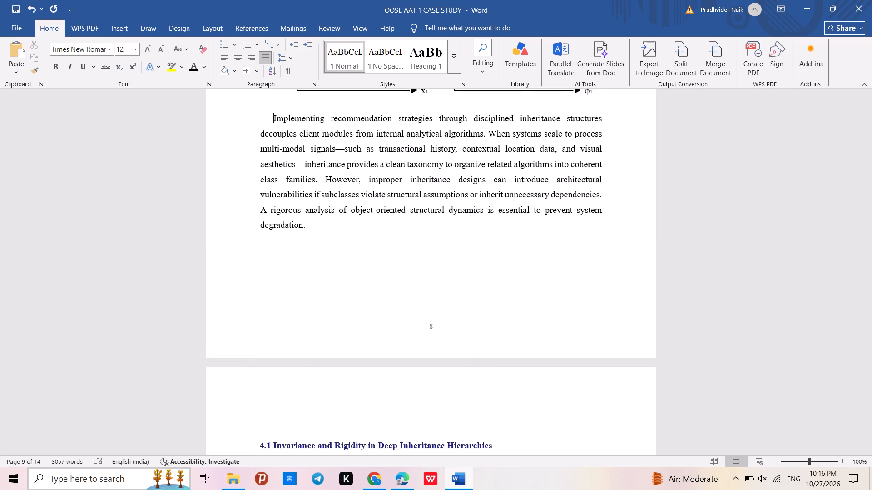
key(Return)
key(Return)
key(Return)
key(Return)
key(Return)
key(Return)
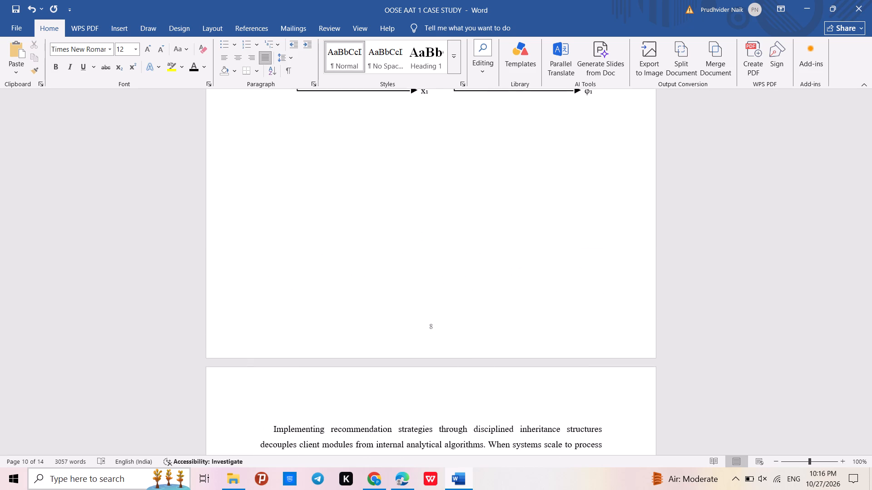
key(Return)
key(BackSpace)
key(BackSpace)
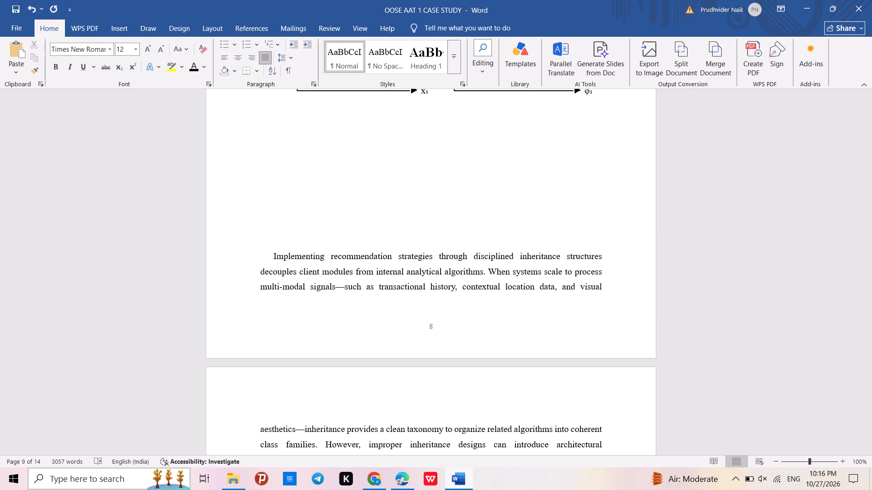
key(Return)
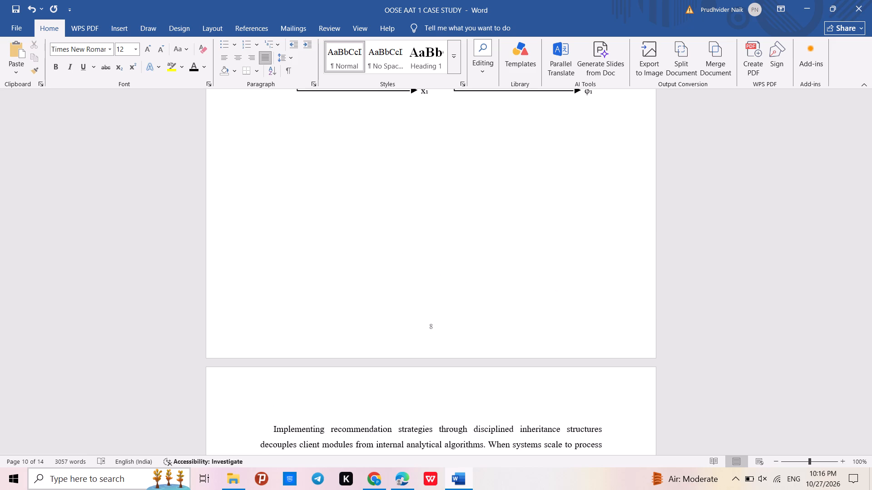
key(Return)
key(Return)
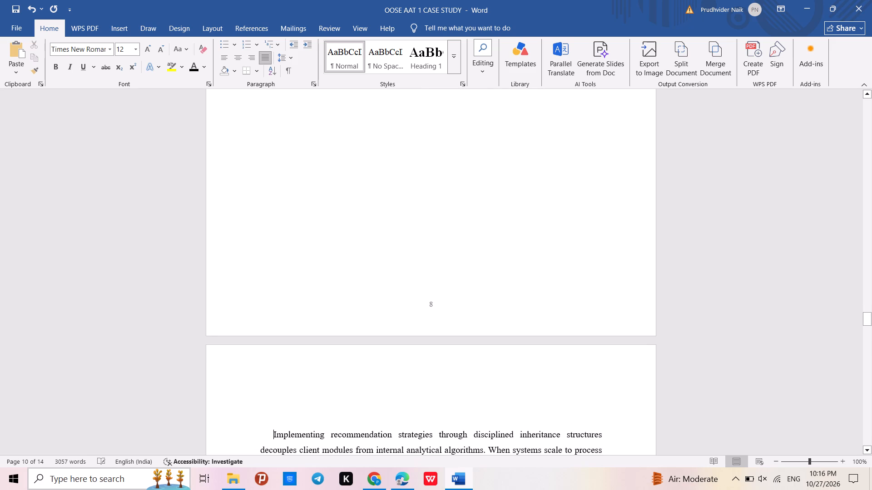
Paste section 4's copied heading and rule above the "Implementing recommendation strategies" paragraph, removing the extra blank line between them.
key(Up)
key(ctrl+v)
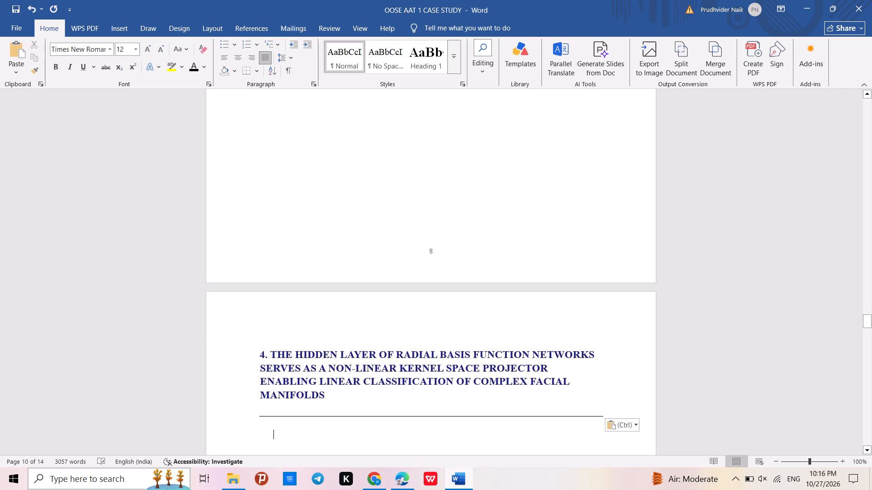
scroll(280, 216, down, 3)
key(Delete)
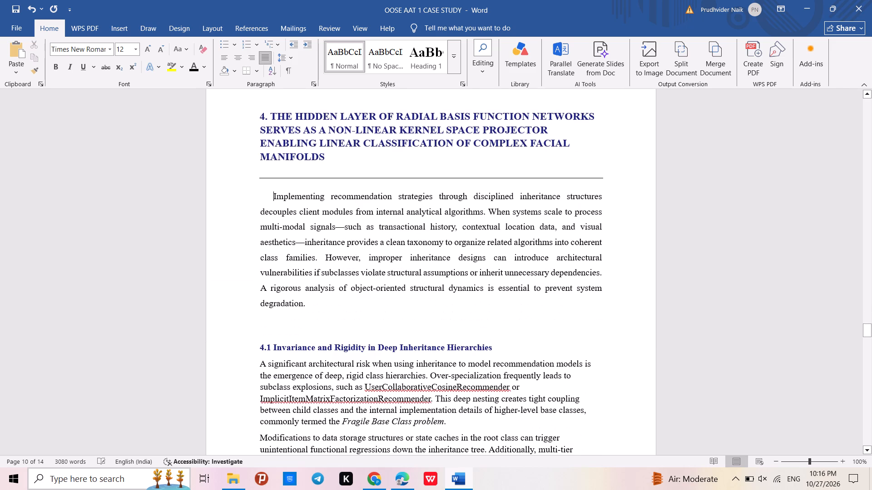
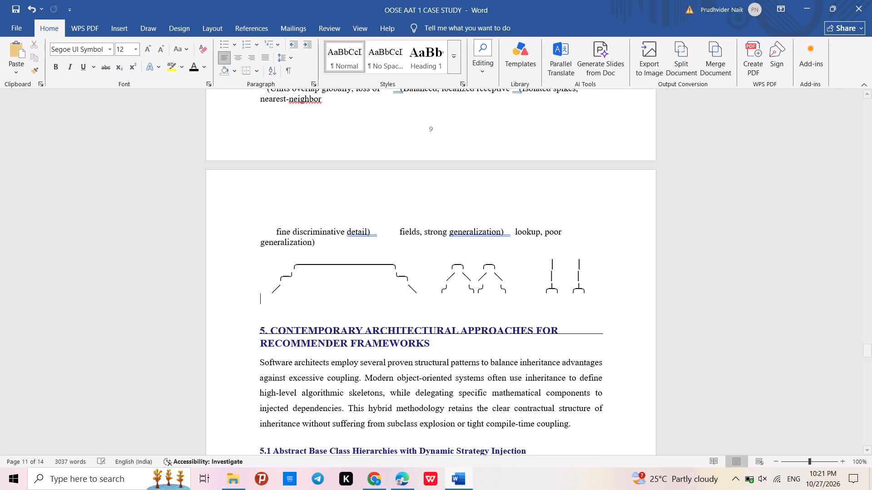
key(Return)
key(ctrl+v)
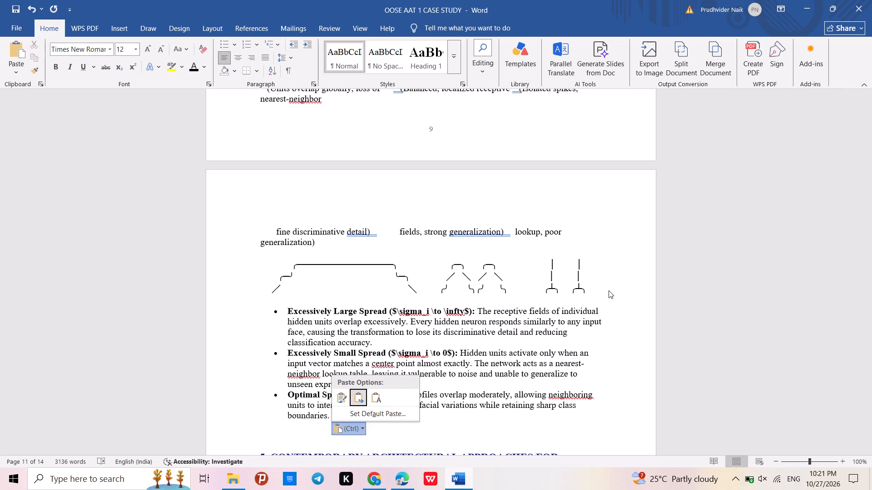
key(Right)
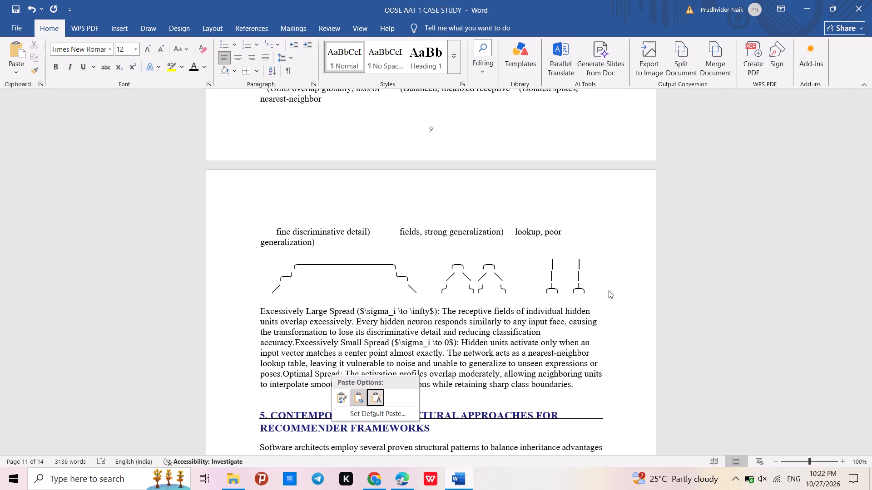
key(Left)
key(Left)
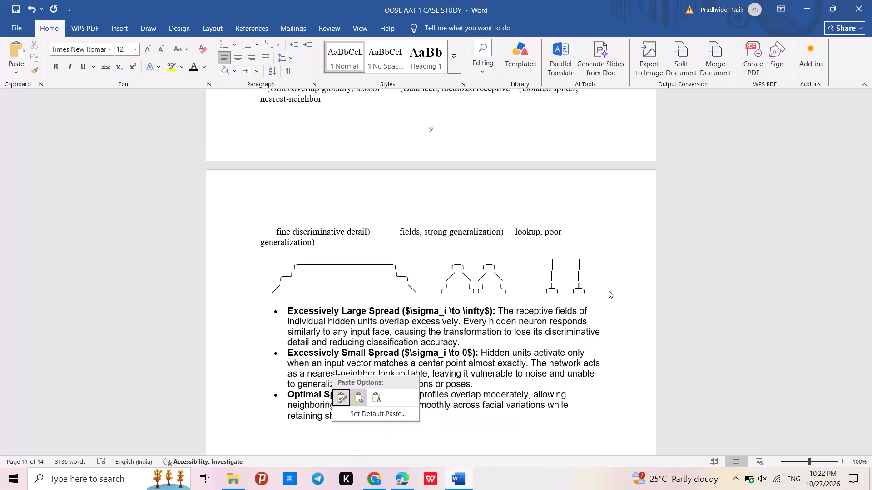
key(Right)
key(Return)
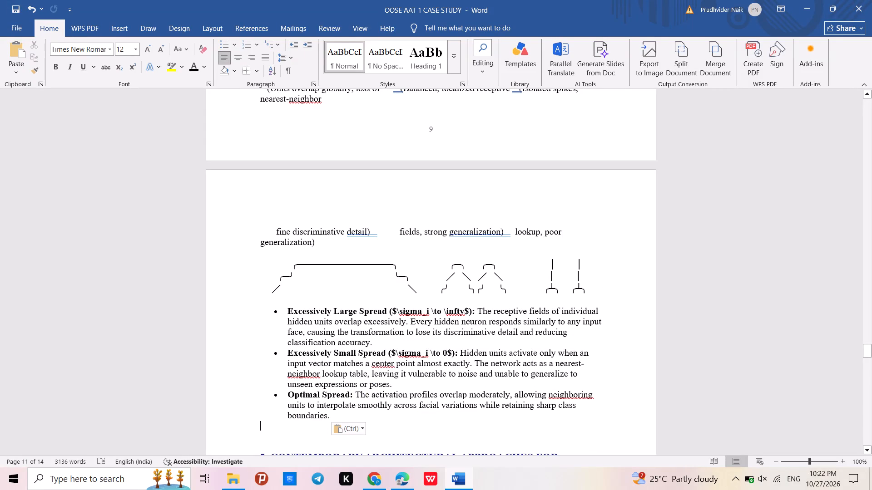
Put the Excessively Large Spread description in its own unbulleted paragraph, with a blank line after its heading and another after the description.
click(478, 312)
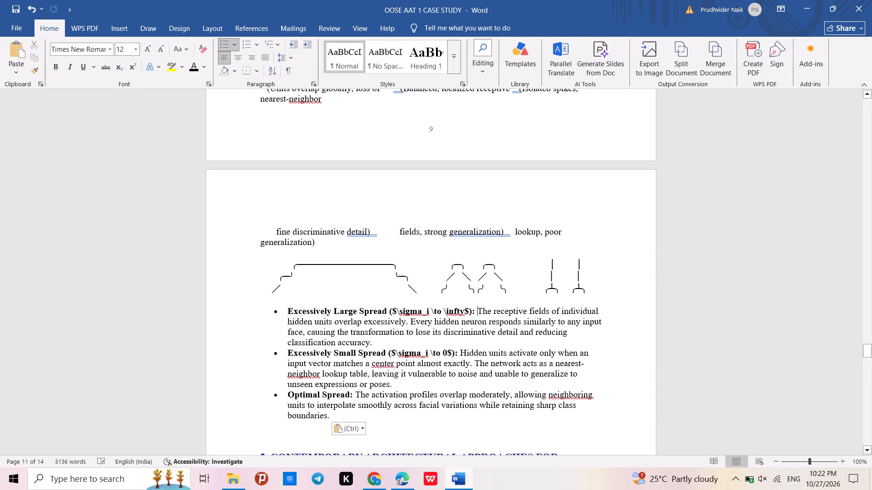
key(Return)
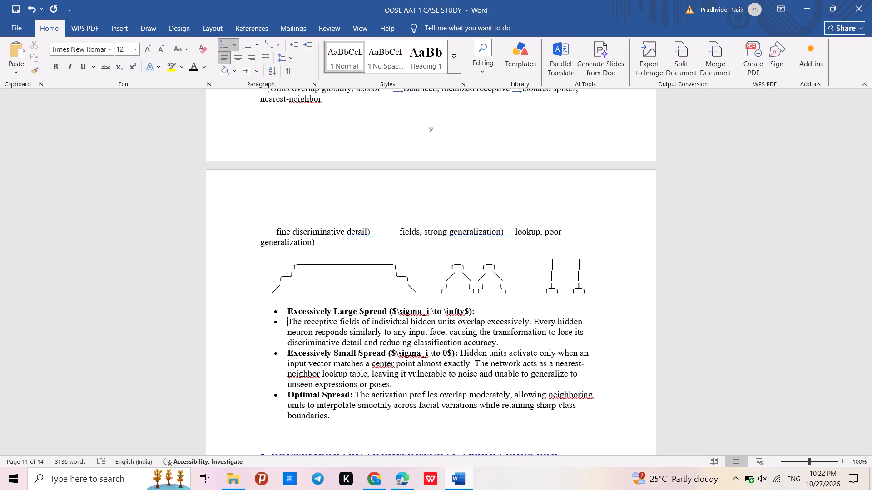
key(BackSpace)
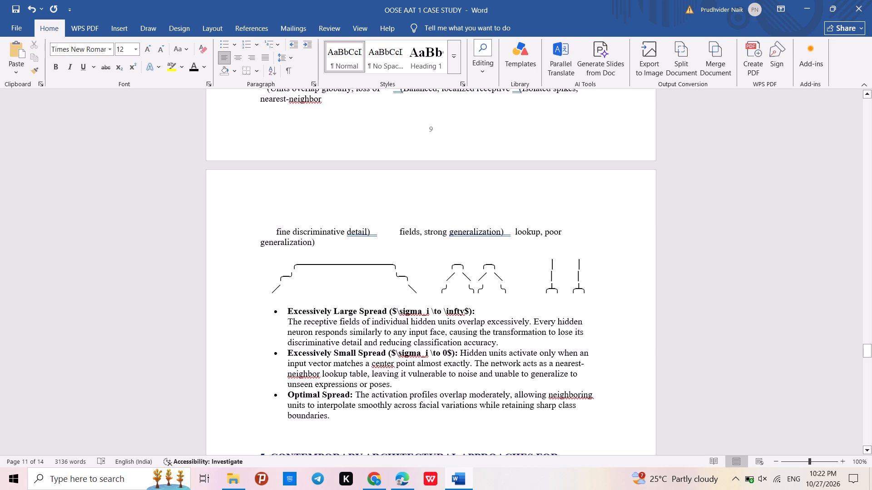
click(483, 312)
key(Return)
key(BackSpace)
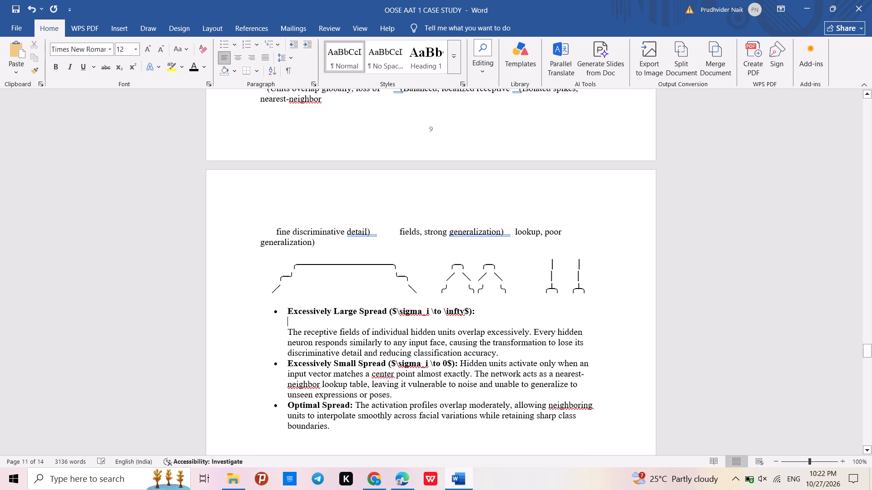
click(504, 354)
key(Return)
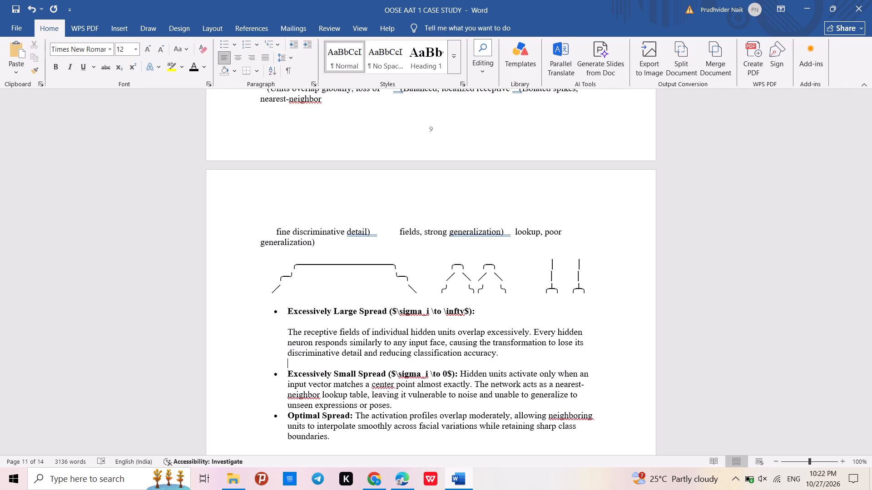
Put the Excessively Small Spread description in its own unbulleted paragraph, with a blank line after its heading and another after the description.
double_click(464, 374)
click(464, 374)
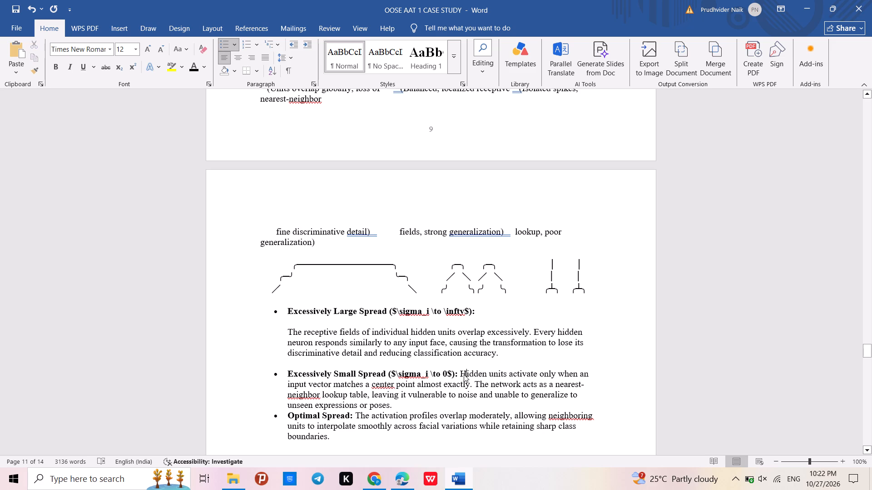
key(Left)
key(Return)
key(BackSpace)
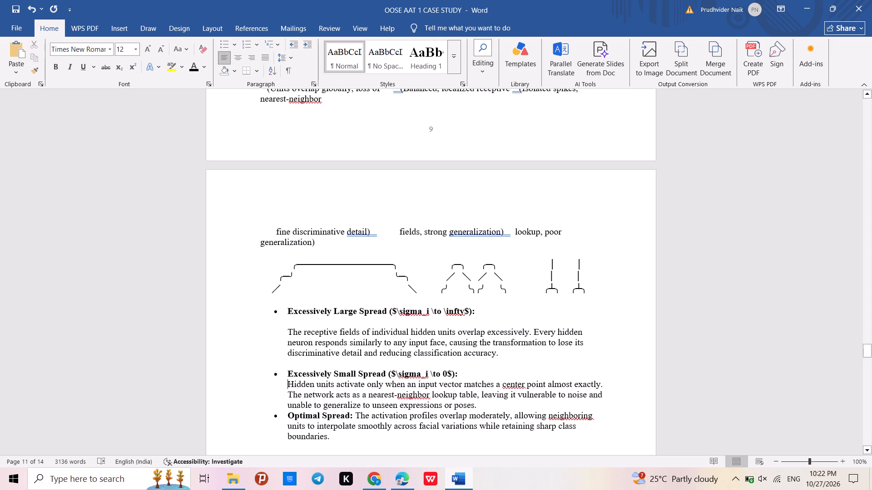
click(461, 372)
key(Return)
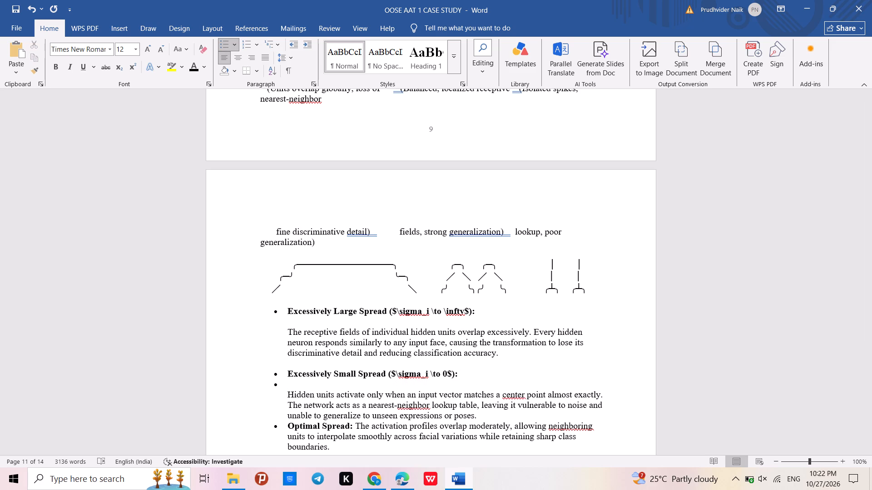
key(BackSpace)
scroll(461, 372, down, 2)
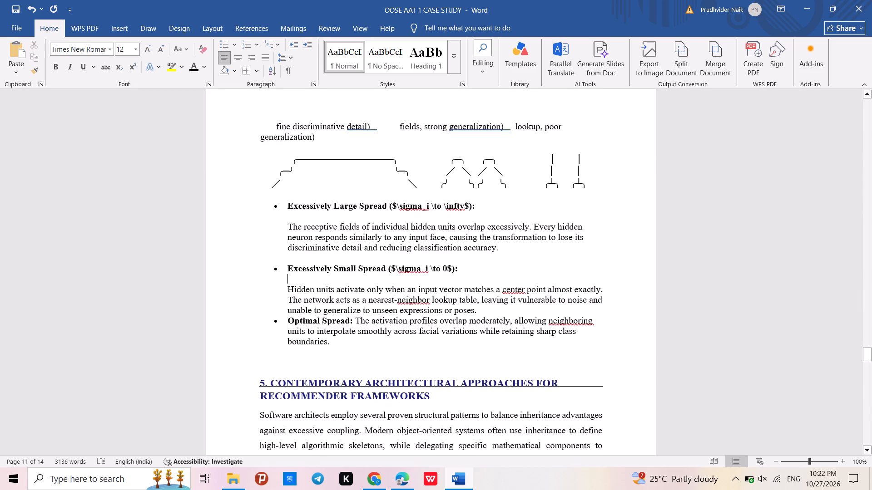
click(482, 312)
key(Return)
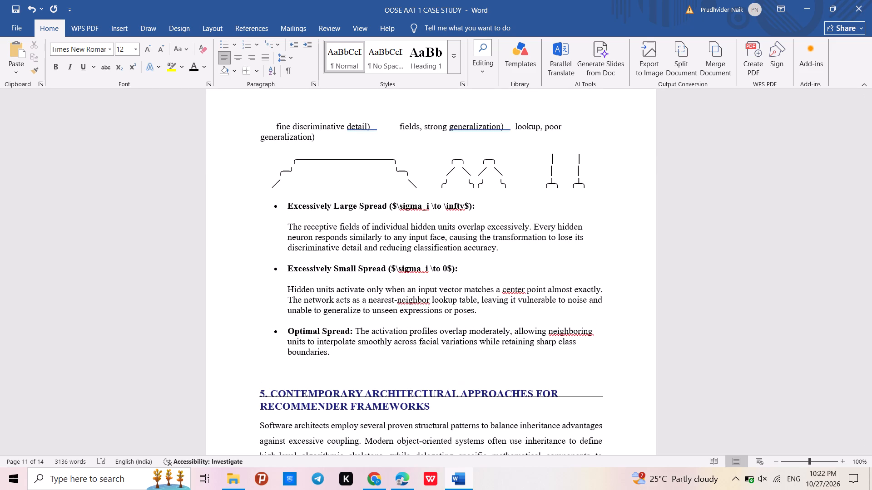
Put the Optimal Spread description in its own unbulleted paragraph, separated from its heading by a blank line.
click(355, 334)
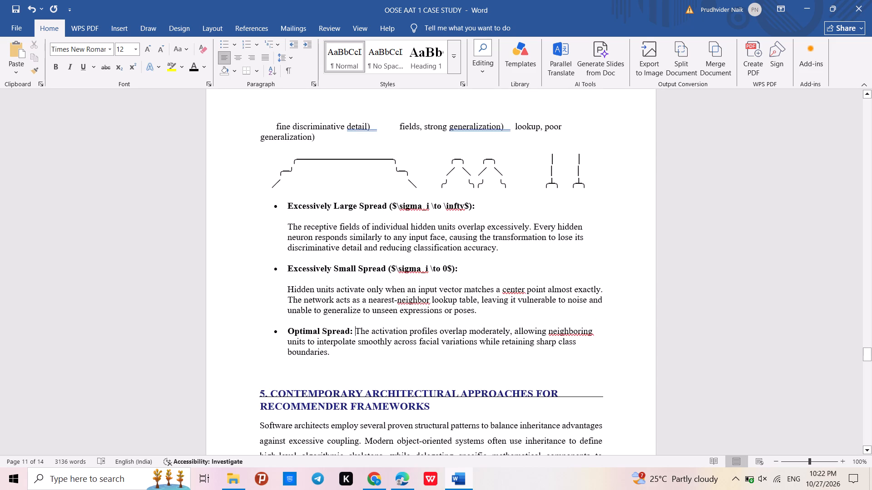
key(Return)
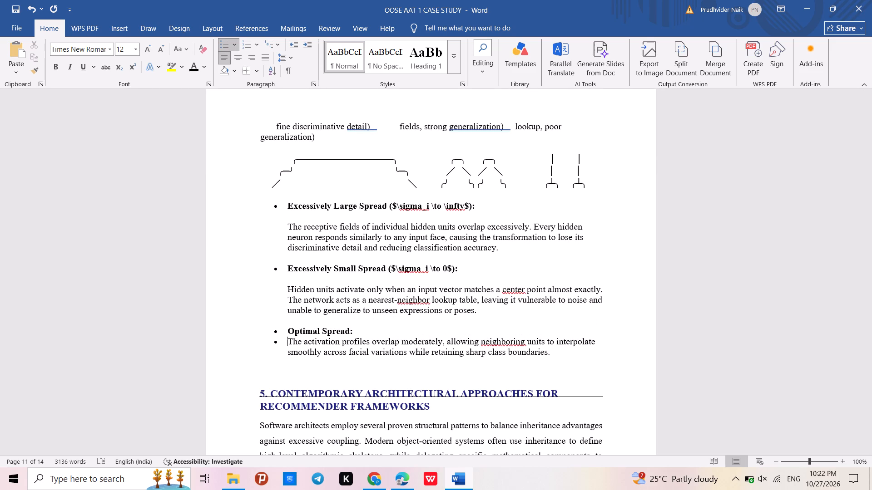
key(BackSpace)
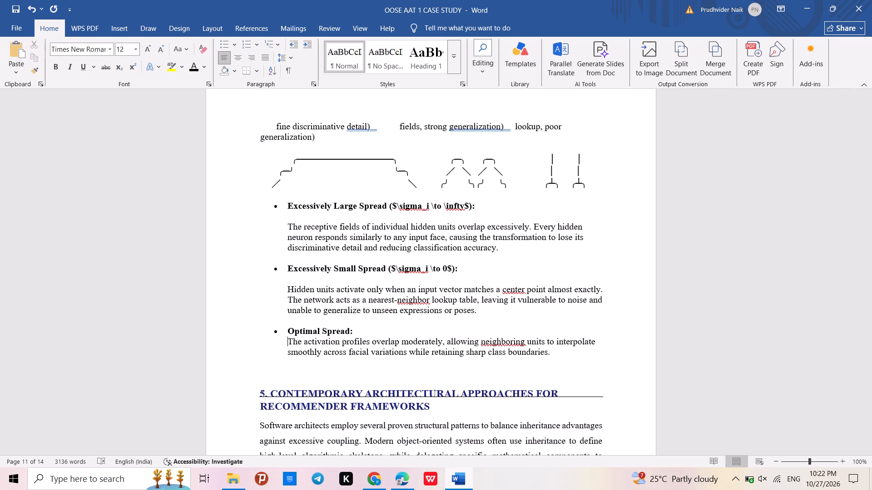
click(372, 333)
key(Return)
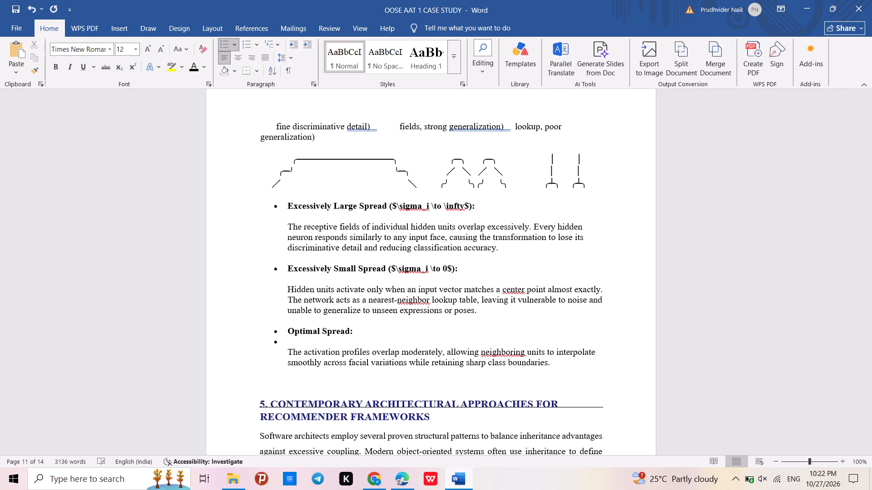
key(BackSpace)
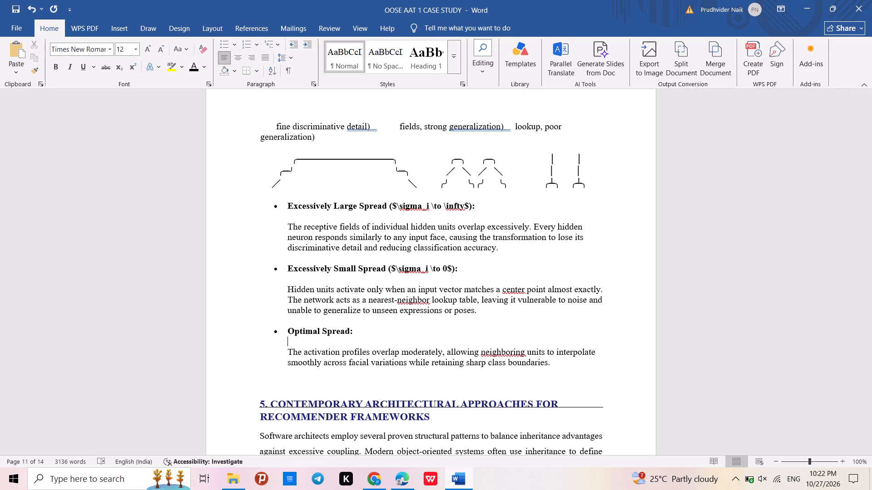
Add blank lines directly above the section 5 heading until the heading moves onto the next page.
scroll(372, 333, down, 2)
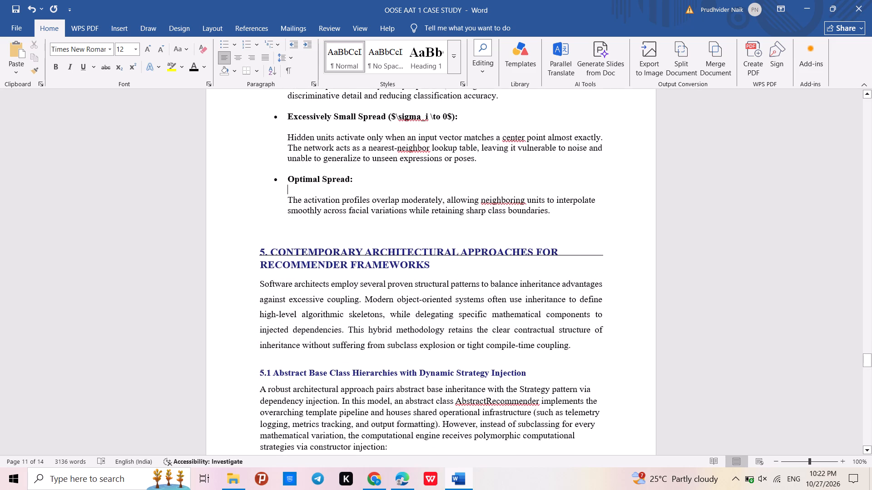
click(562, 220)
key(Down)
key(Down)
key(Return)
key(Return)
key(Return)
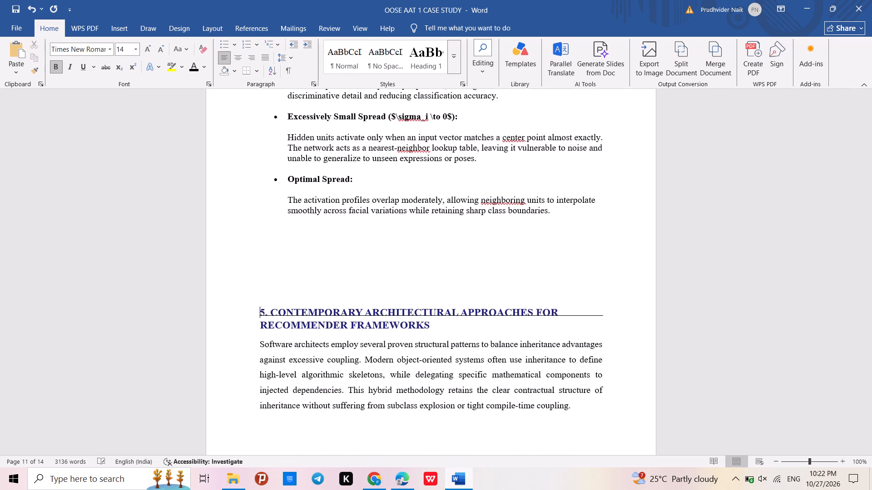
key(Return)
key(Return)
scroll(562, 220, down, 3)
key(Return)
key(Return)
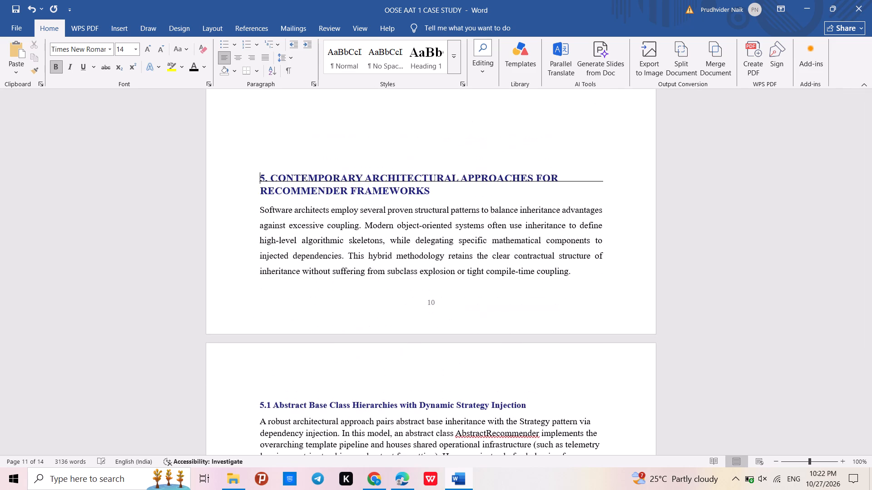
key(Return)
key(Return)
key(Return)
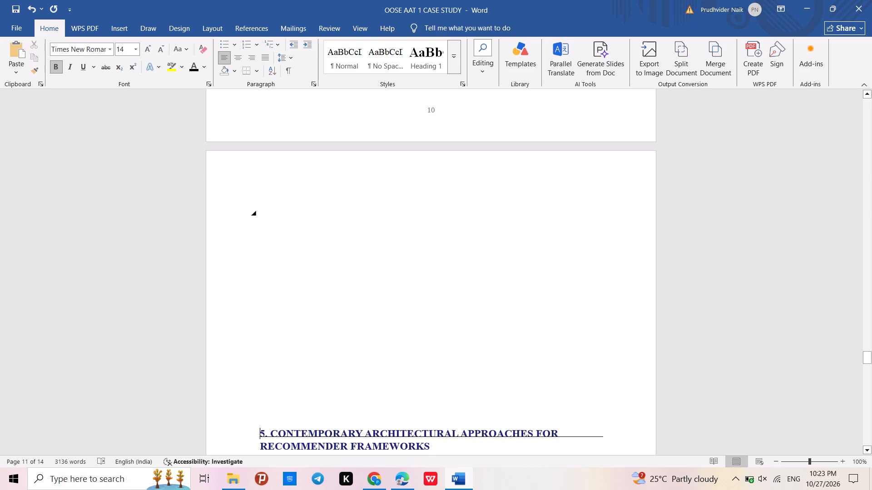
key(BackSpace)
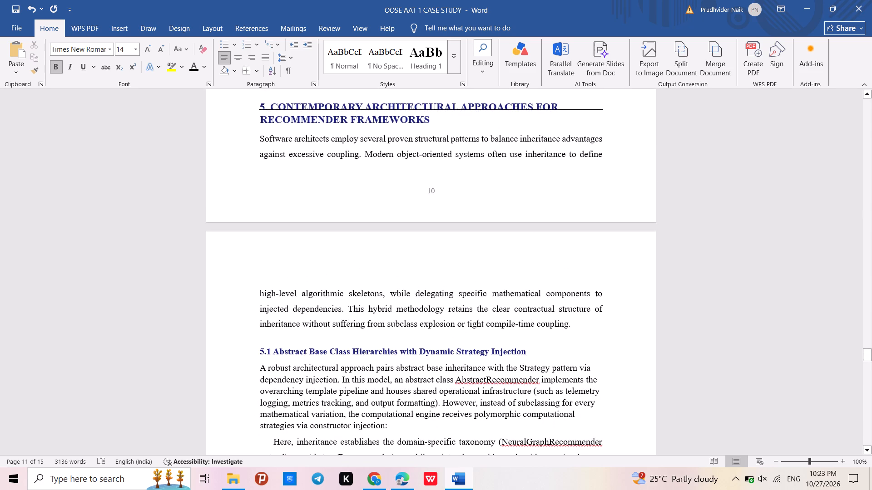
key(Return)
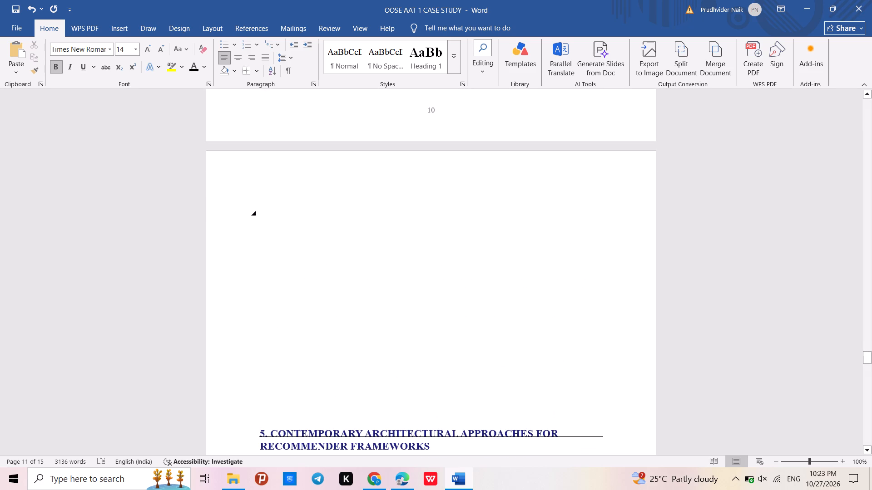
Delete one blank line from the gap above the section 5 heading.
click(257, 215)
click(257, 215)
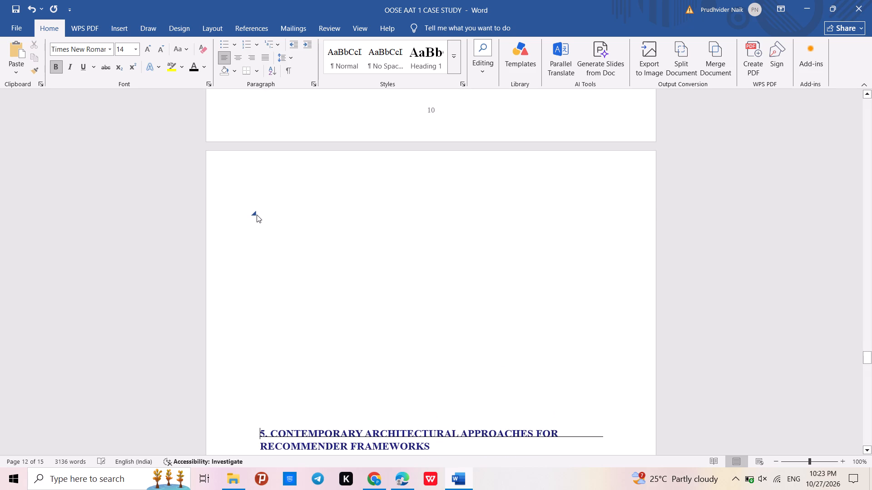
click(262, 216)
key(Delete)
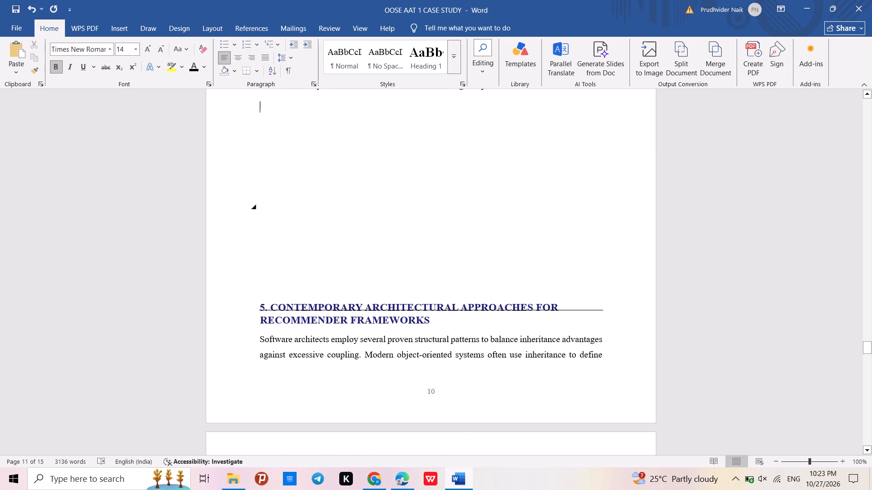
key(shift+Down)
key(shift+Down)
click(262, 216)
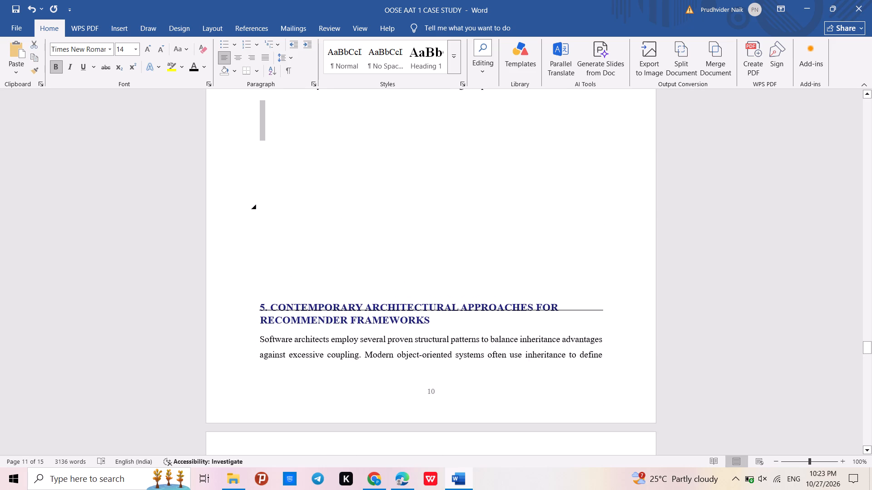
Move the section 5 heading to the top of the next page using blank lines, keeping it directly above its introductory paragraph.
drag(258, 304, 312, 314)
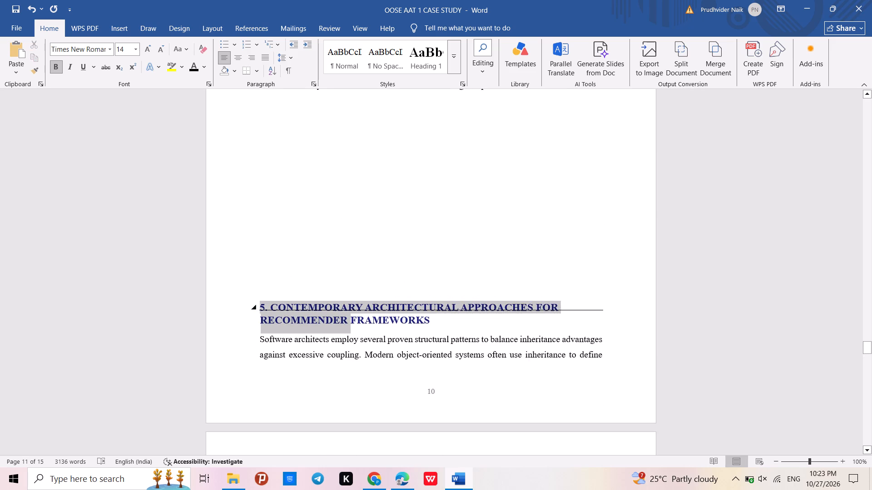
drag(312, 314, 488, 327)
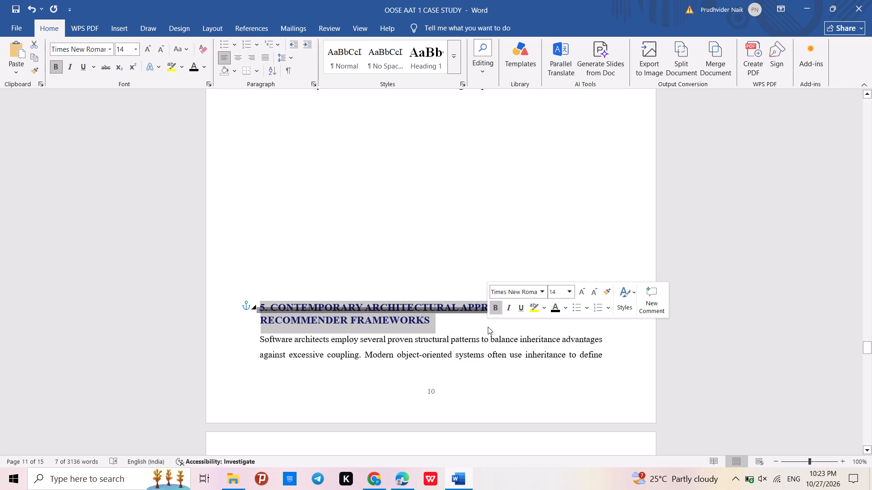
key(ctrl+c)
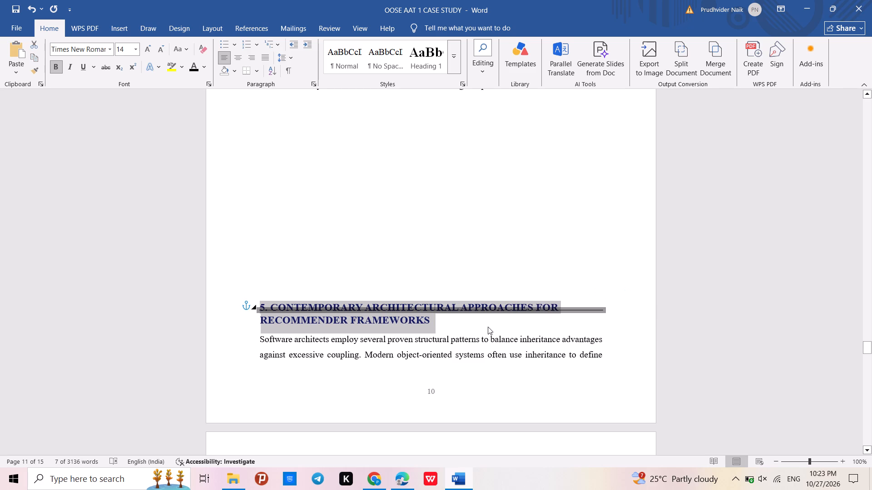
key(BackSpace)
key(Return)
key(Return)
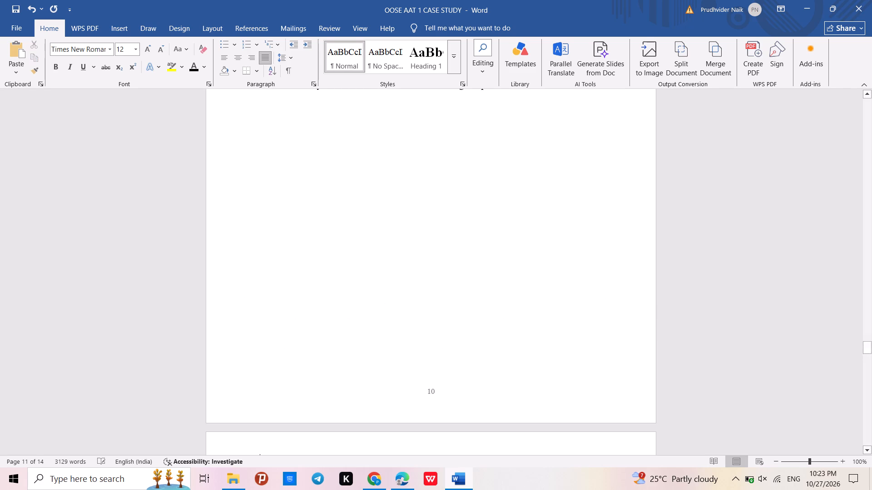
key(Return)
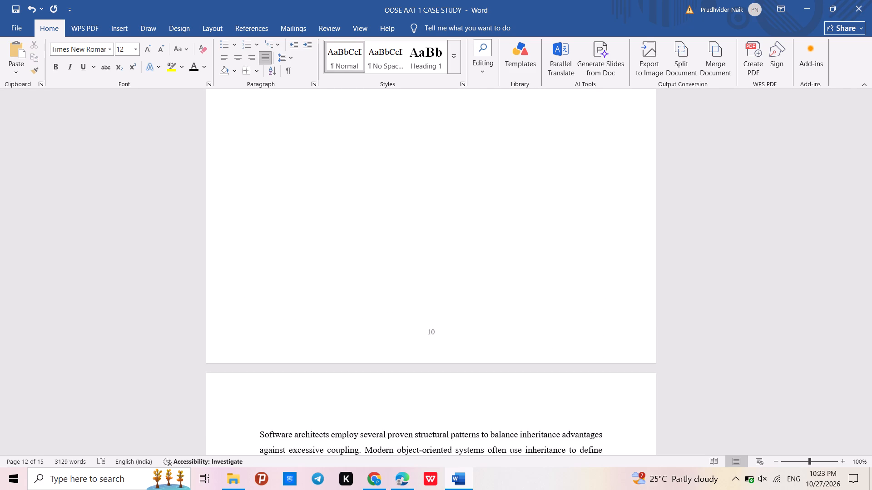
key(Return)
key(Up)
key(ctrl+v)
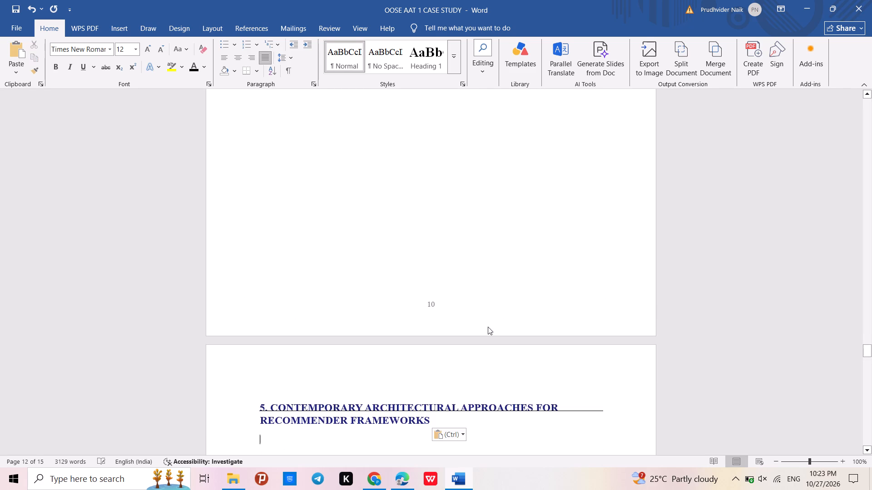
key(Delete)
scroll(488, 327, up, 1)
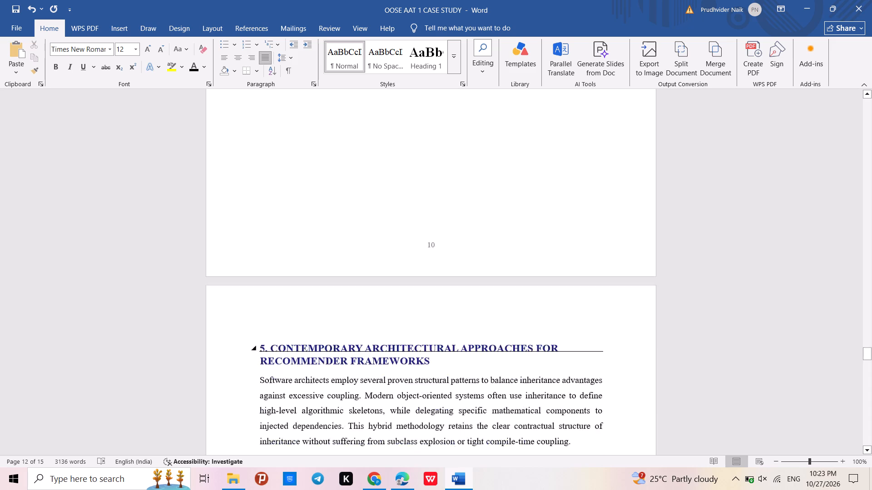
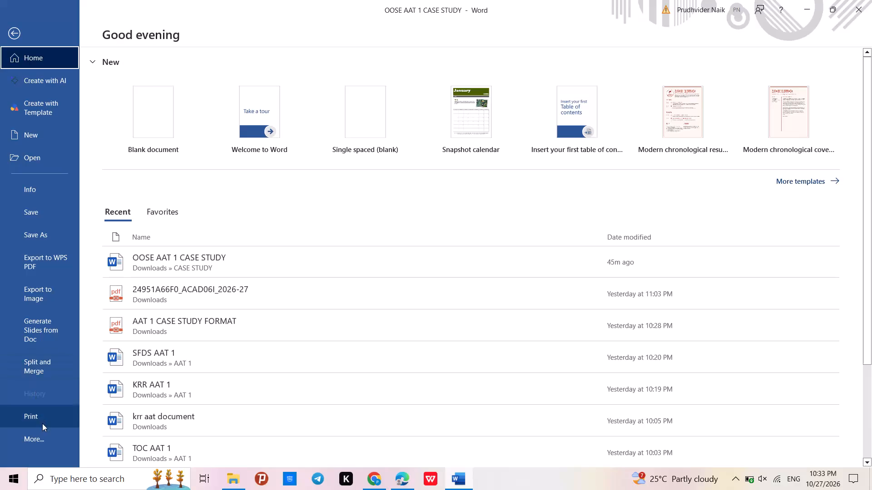
click(29, 242)
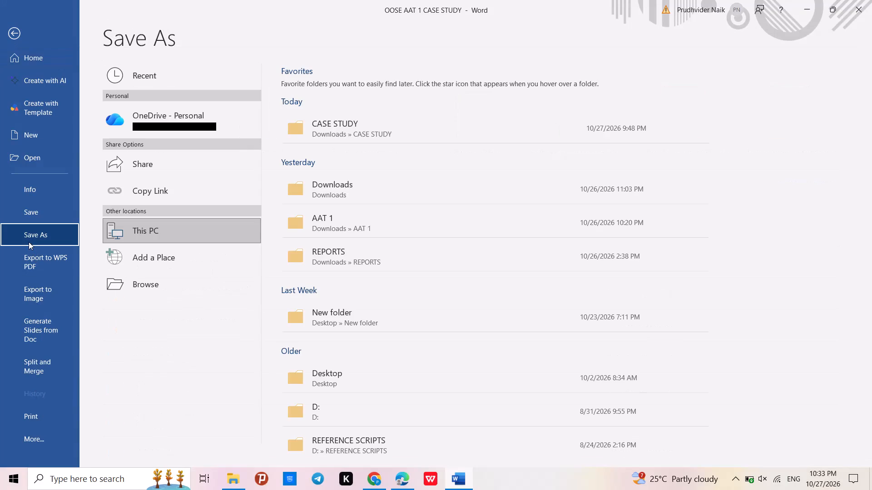
click(346, 132)
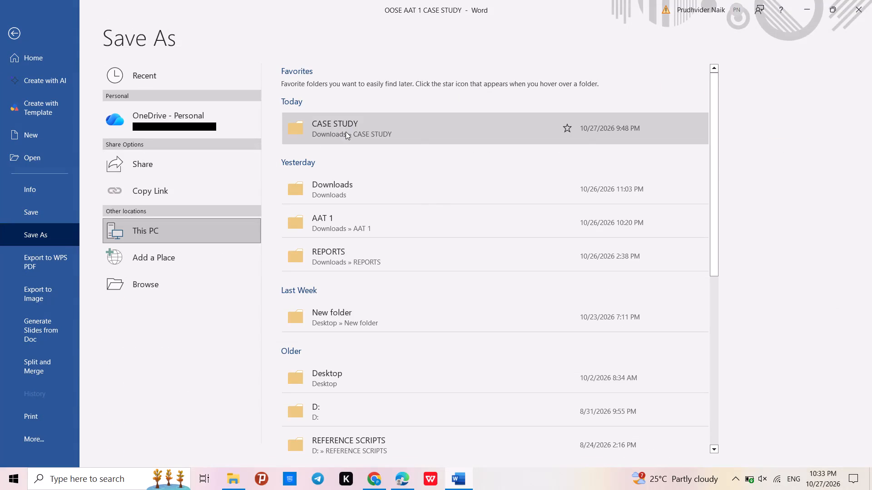
key(Left)
key(Delete)
key(Delete)
key(Delete)
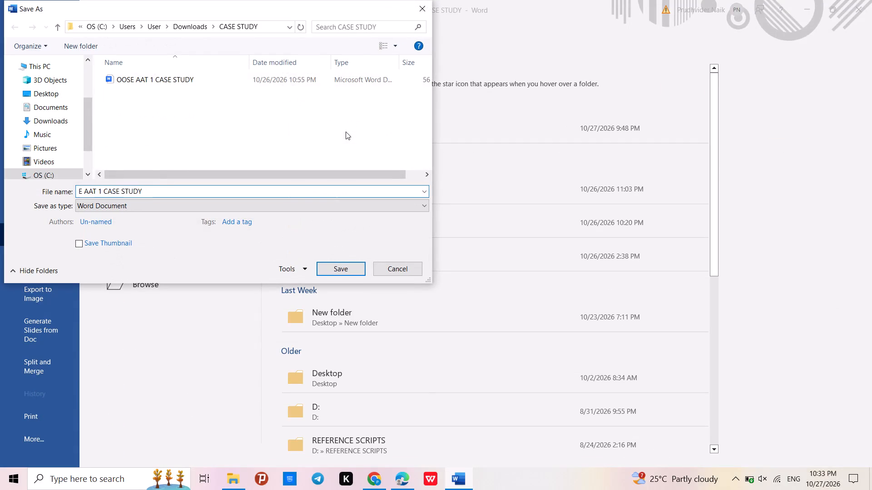
key(Delete)
text(MLA)
key(Return)
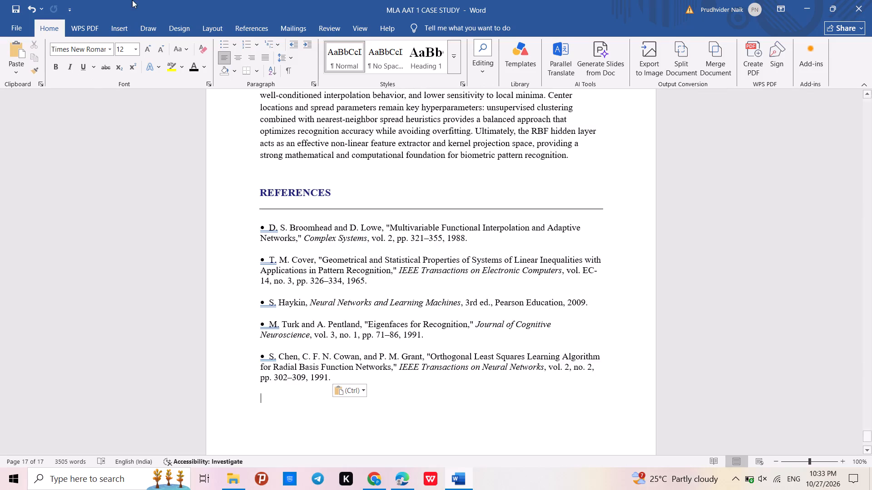
Export the case study as a PDF named MLA AAT 1 CASE STUDY in the CASE STUDY folder.
click(12, 29)
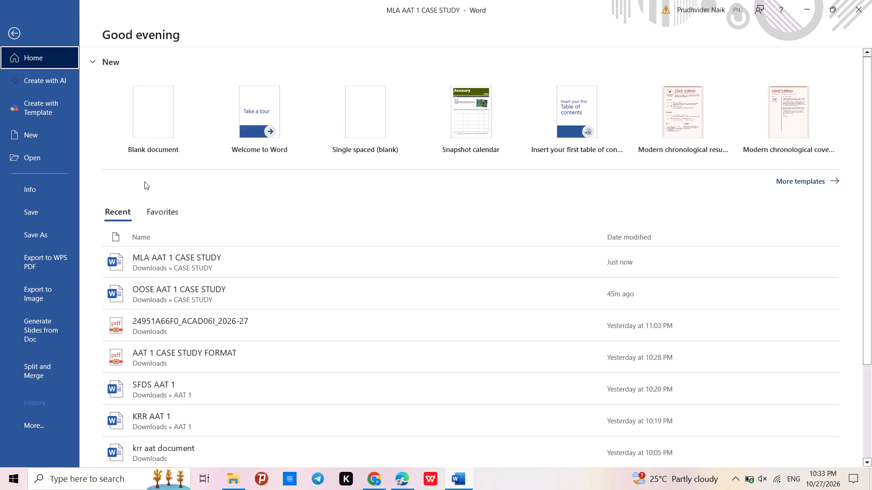
click(31, 243)
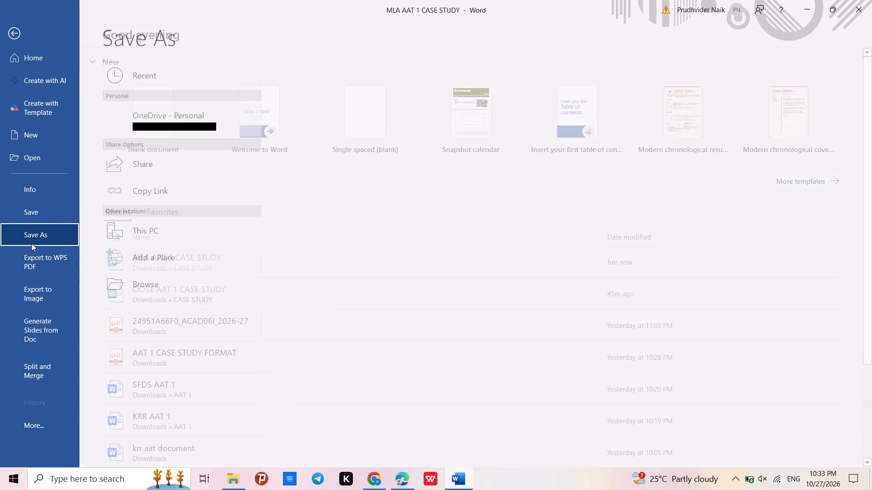
click(390, 142)
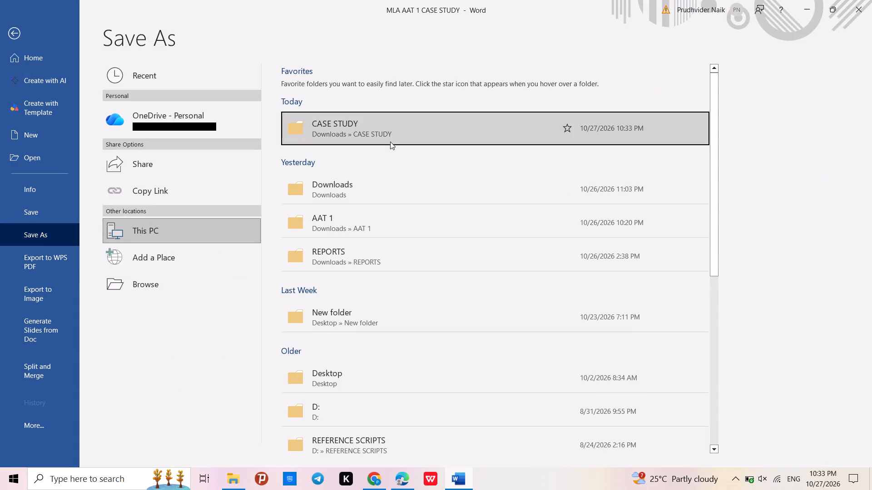
click(177, 204)
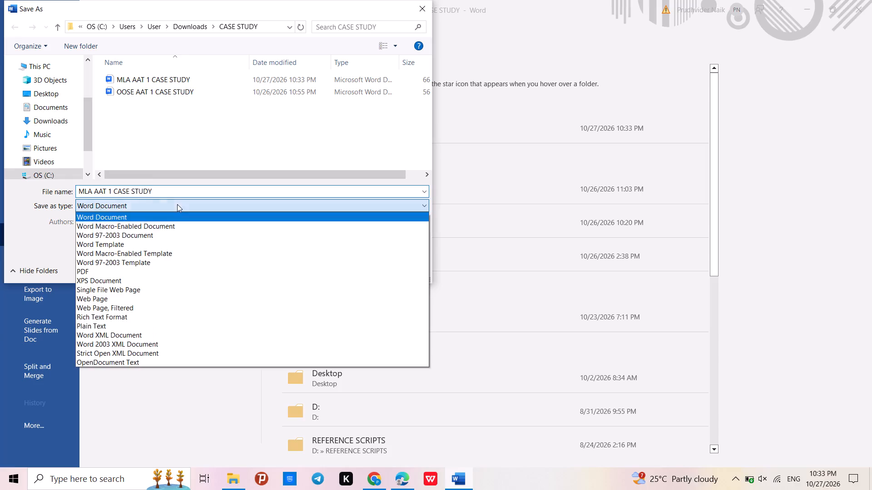
click(145, 274)
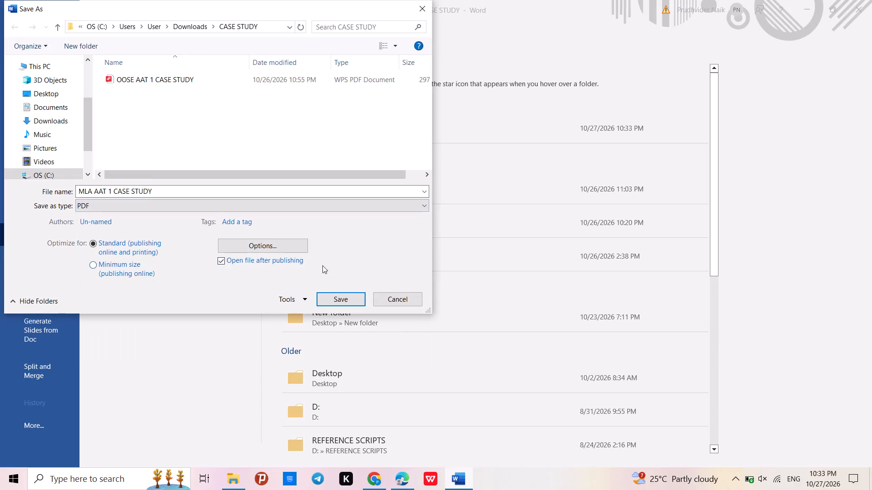
click(349, 299)
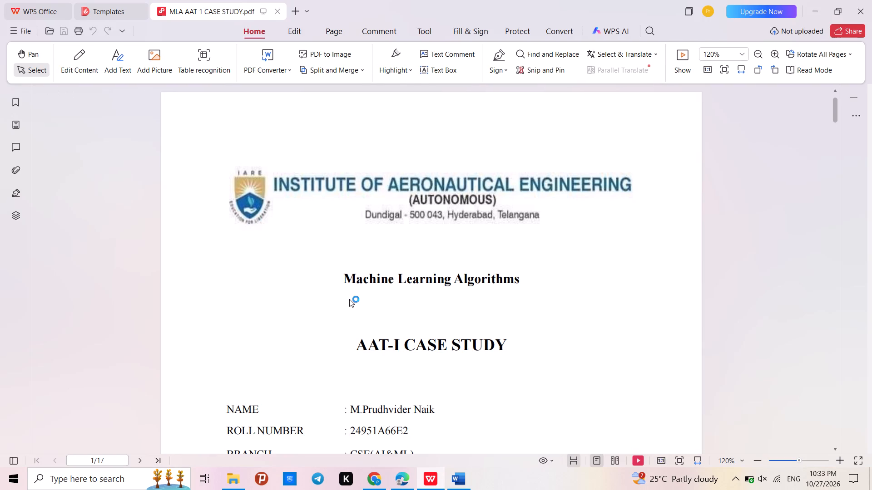
Examine the exported PDF from the cover page to the references, and close the PDF viewer.
scroll(349, 299, down, 5)
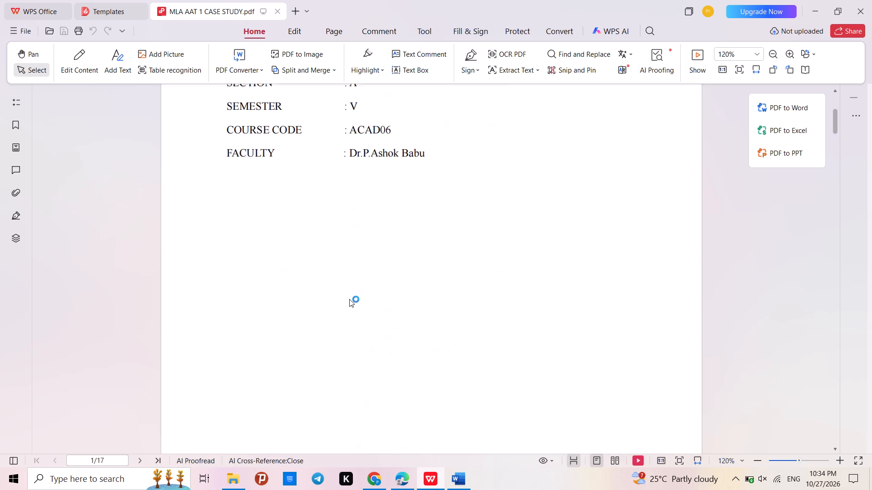
scroll(349, 299, down, 16)
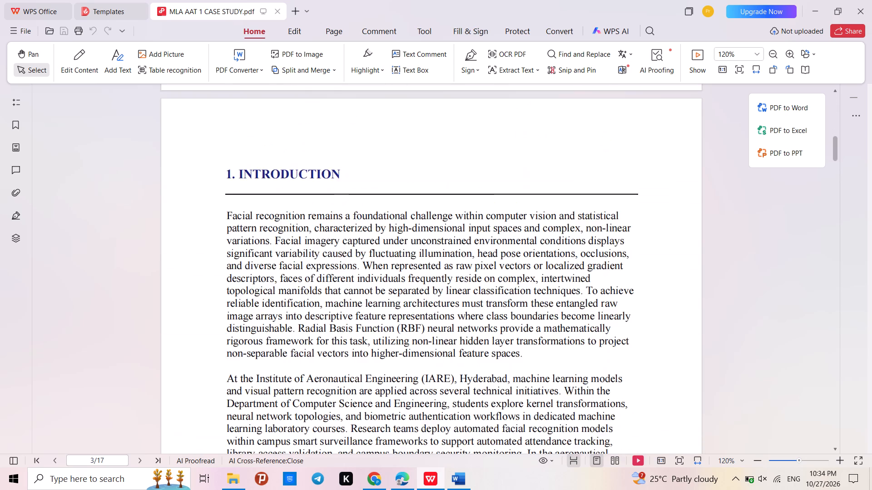
scroll(349, 299, down, 16)
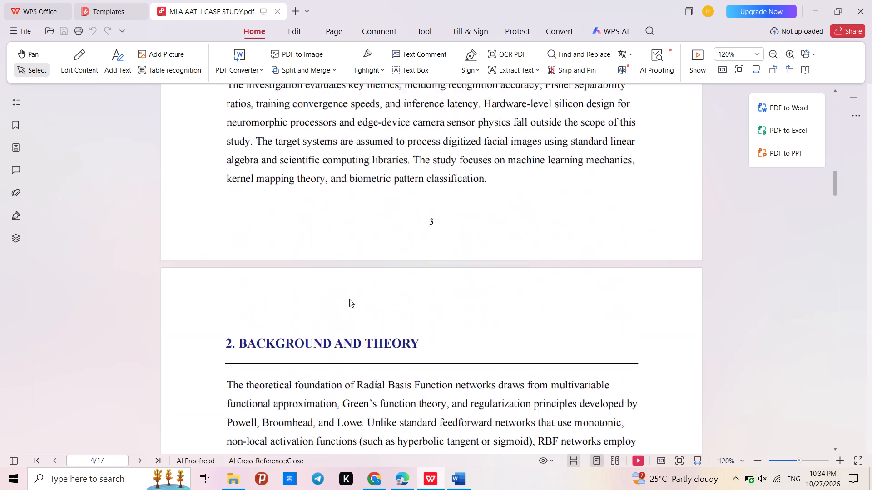
scroll(349, 299, down, 4)
scroll(349, 299, down, 20)
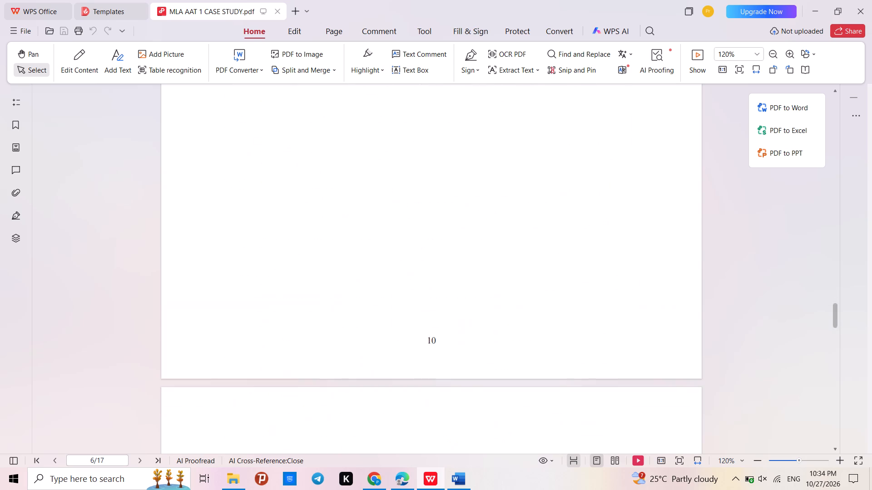
scroll(349, 299, down, 20)
scroll(349, 299, down, 1)
scroll(349, 299, up, 1)
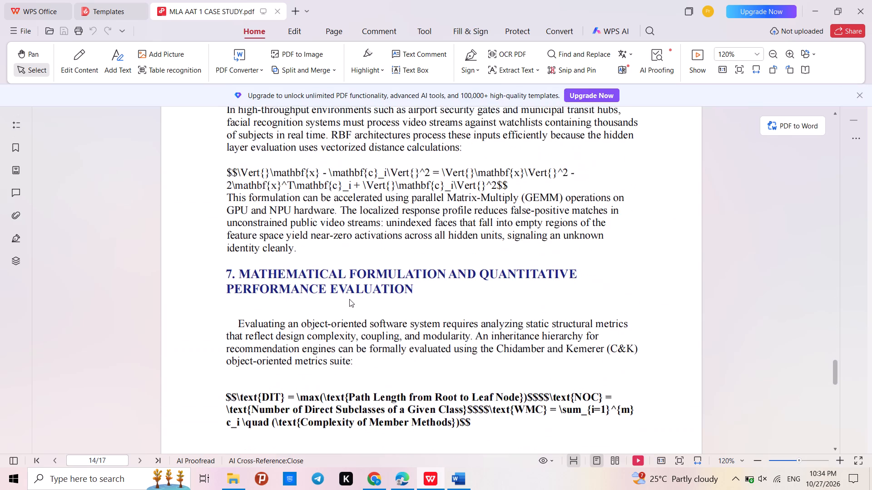
scroll(349, 299, up, 1)
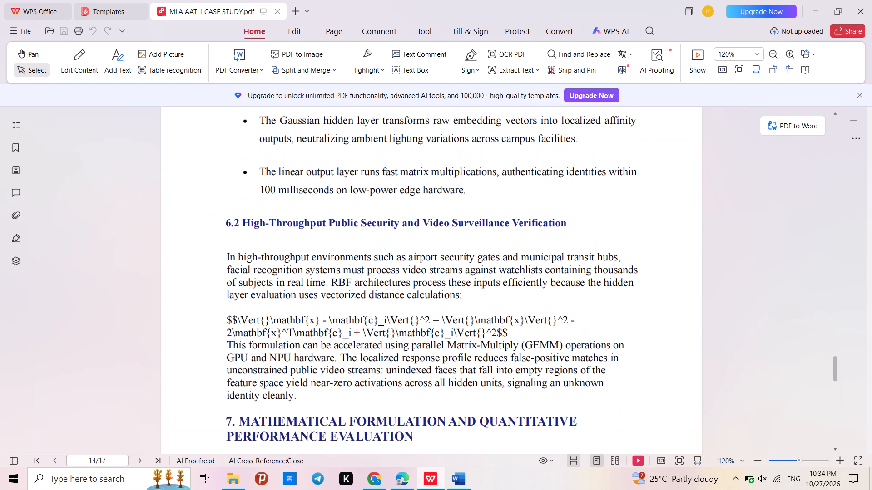
scroll(349, 299, down, 16)
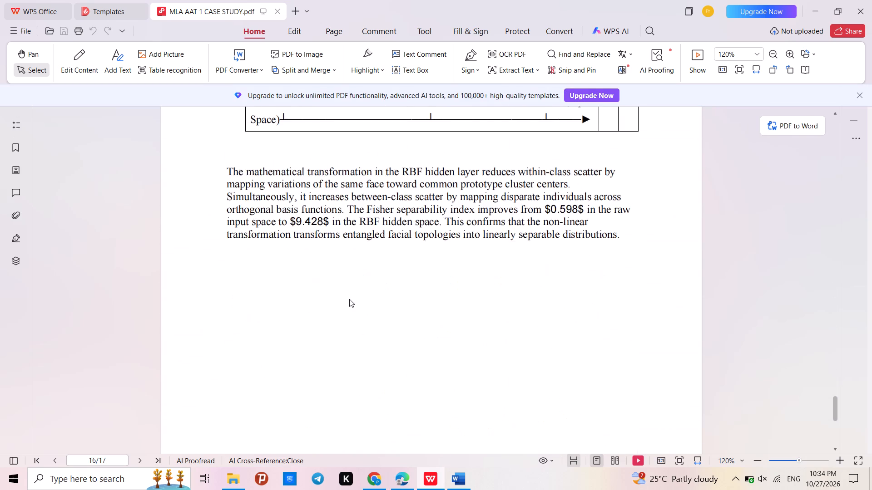
scroll(349, 299, down, 3)
scroll(349, 299, up, 1)
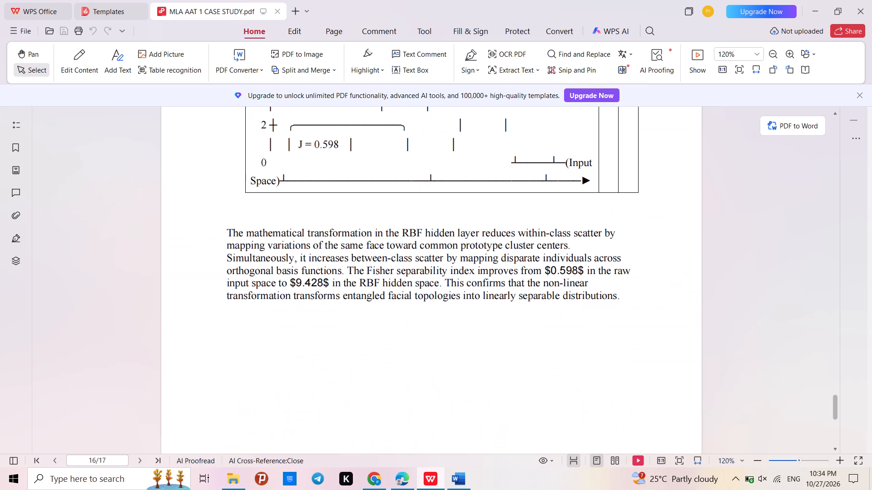
scroll(349, 299, down, 19)
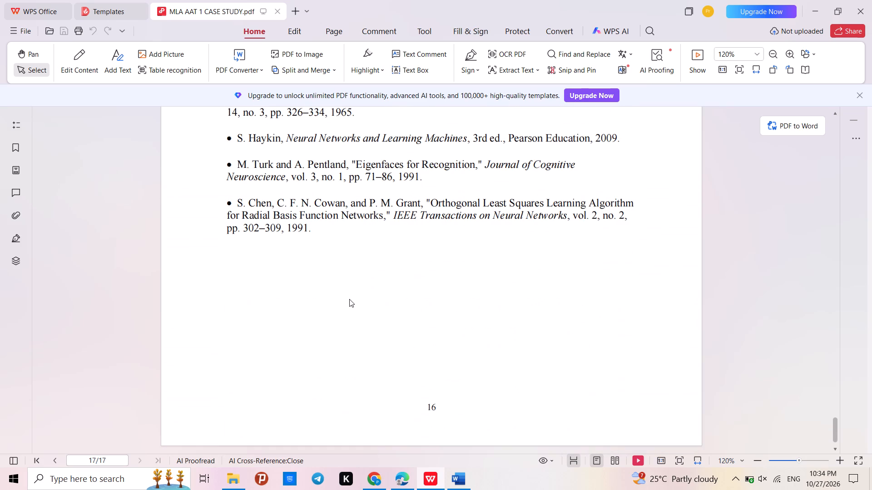
click(871, 0)
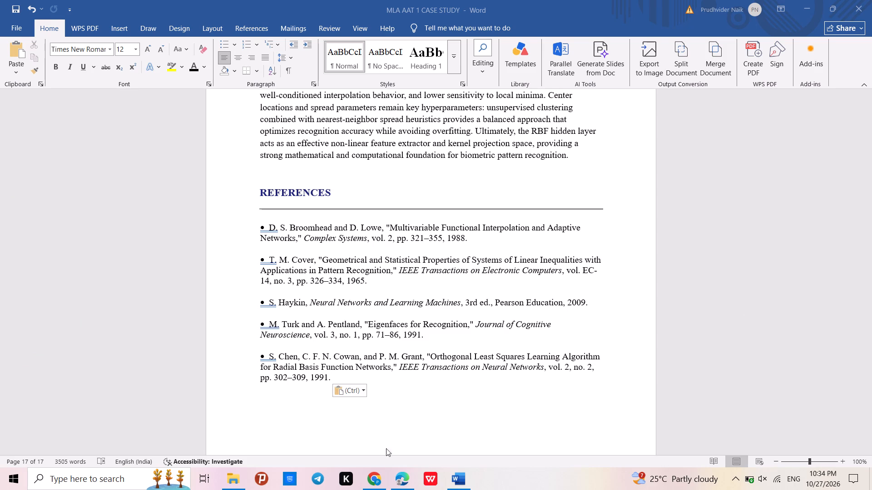
Switch to Chrome and open the AAT-I submission page in the IARE student portal.
click(372, 488)
click(67, 0)
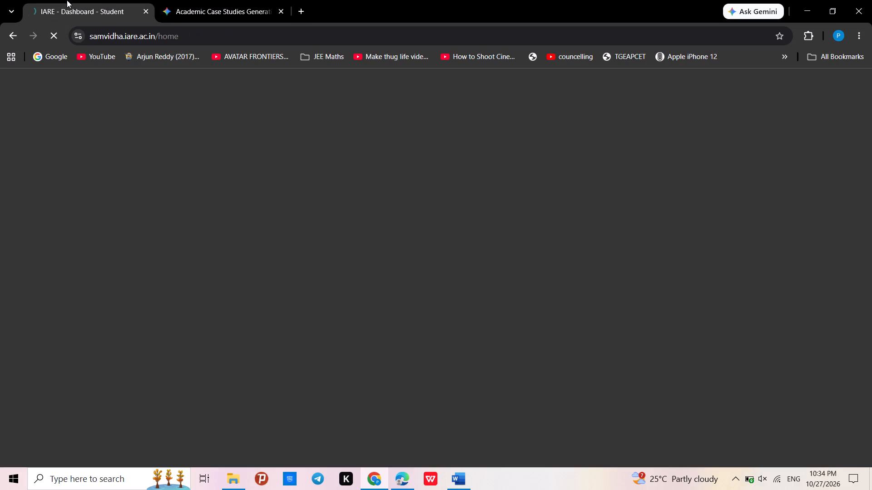
click(333, 309)
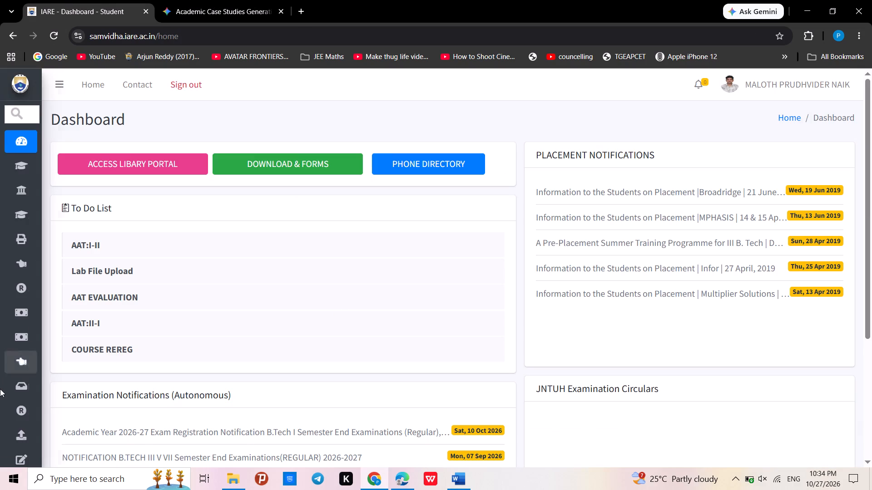
scroll(0, 392, down, 4)
click(61, 397)
scroll(61, 397, down, 2)
click(68, 401)
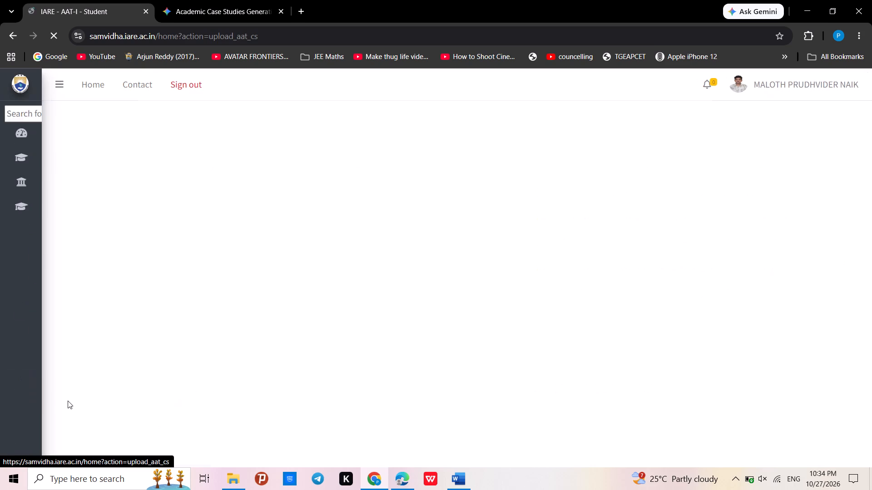
Get the Machine Learning Algorithms (ACAD06) case study question and upload the MLA AAT 1 CASE STUDY PDF as its answer.
click(735, 338)
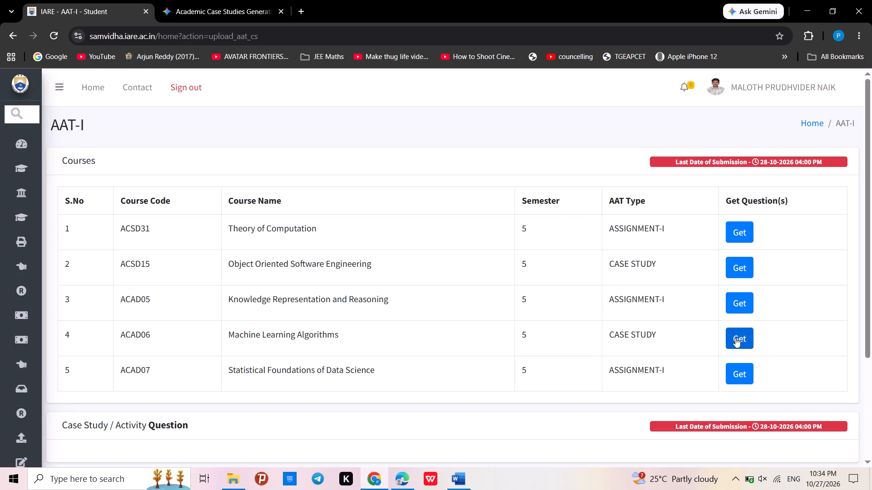
key(Return)
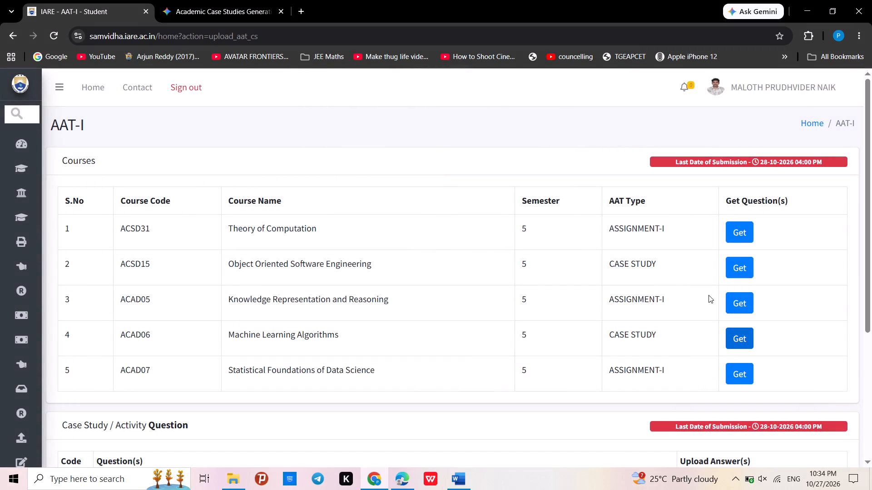
click(726, 302)
key(Return)
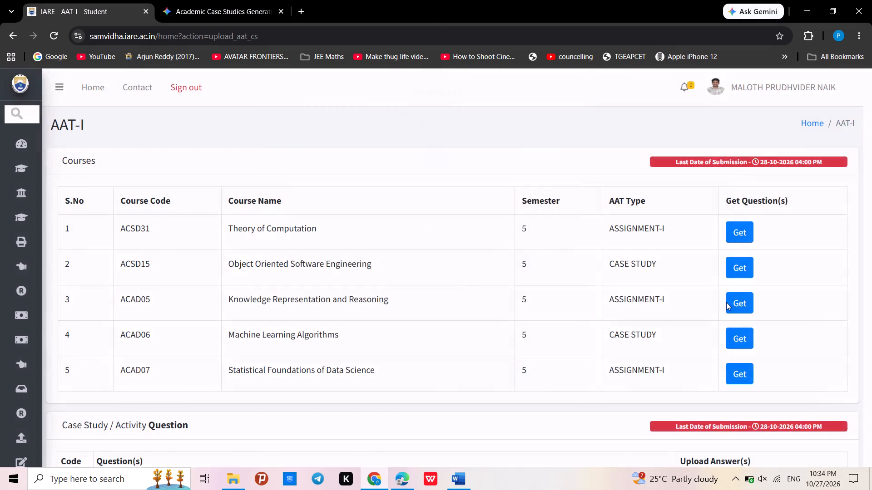
scroll(726, 302, down, 2)
click(738, 142)
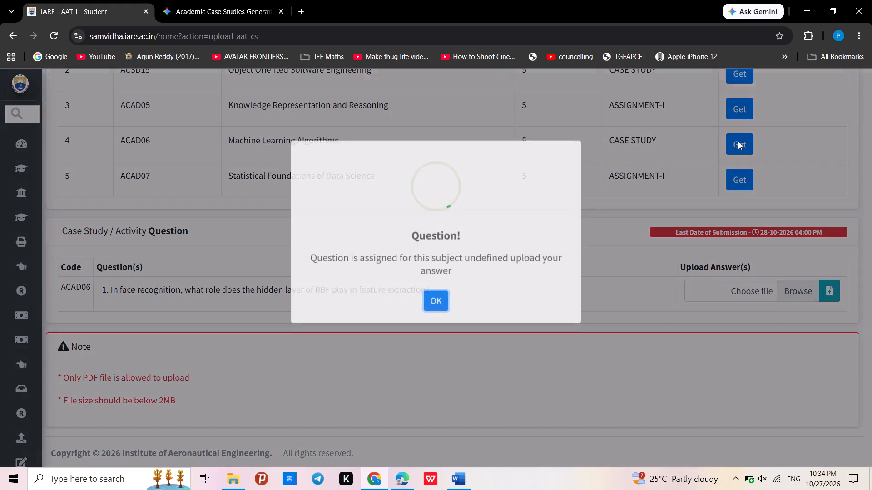
key(Return)
click(746, 284)
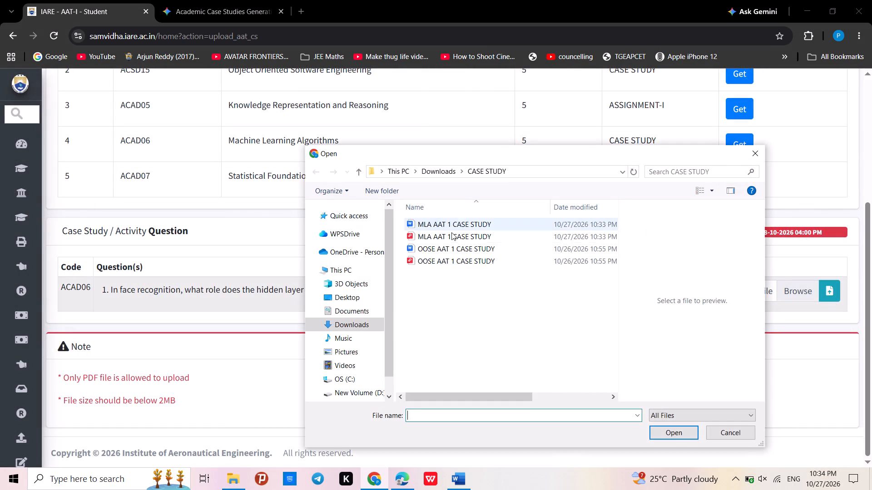
double_click(451, 235)
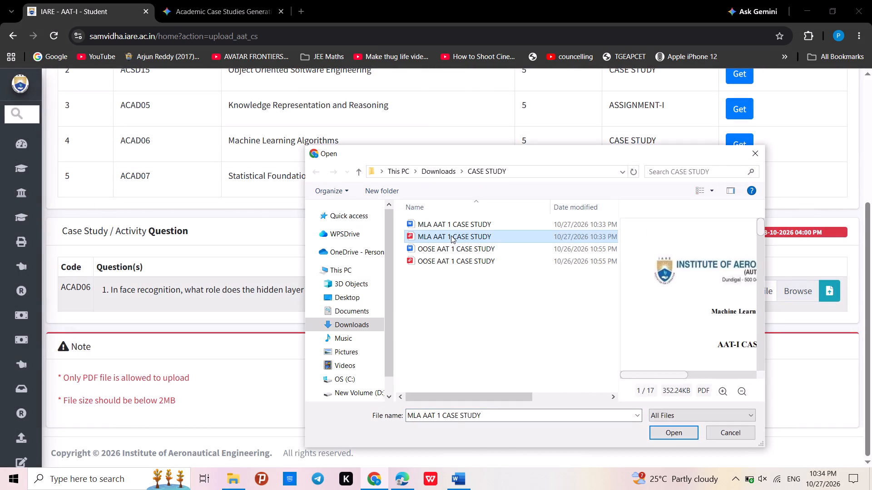
double_click(451, 235)
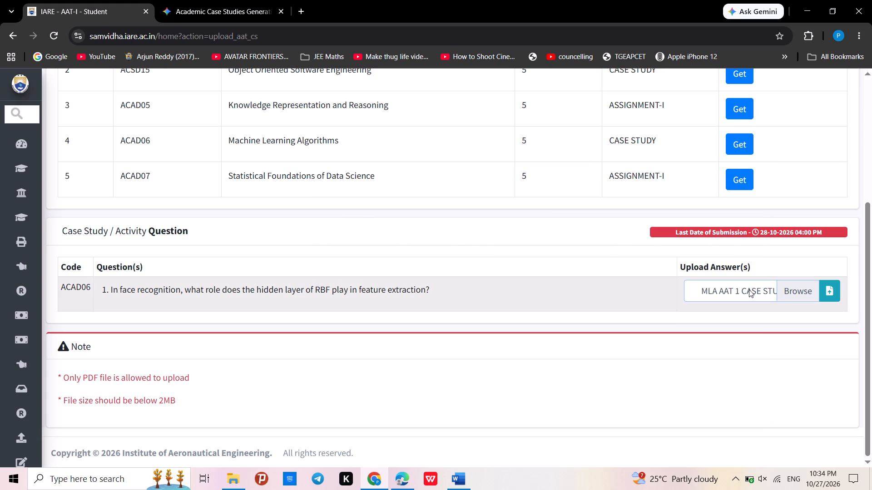
click(833, 298)
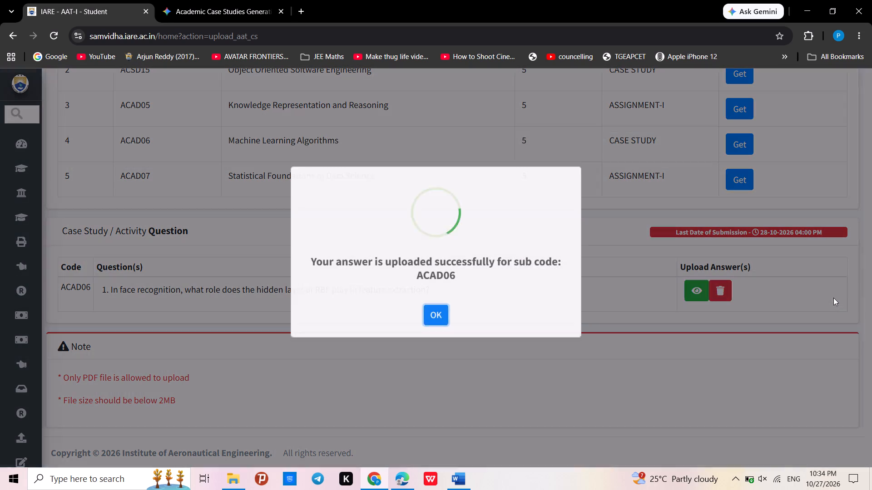
key(Return)
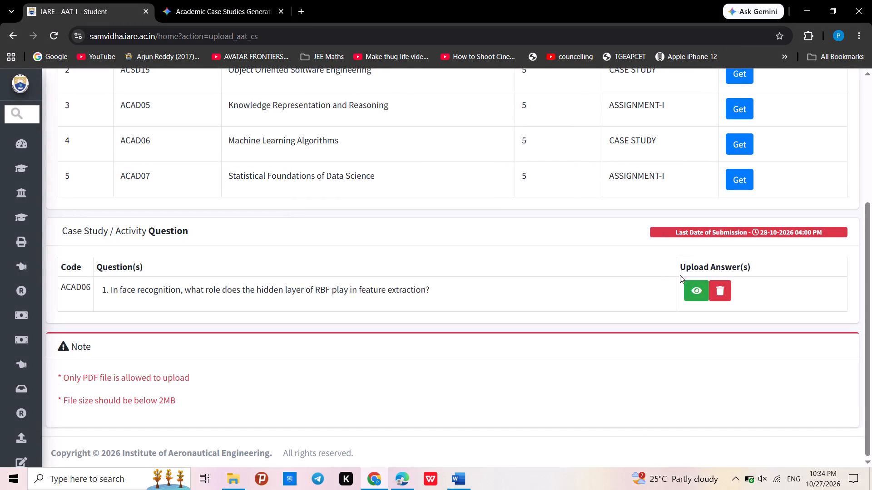
View the uploaded ACAD06 answer file and return to the AAT-I page.
click(695, 289)
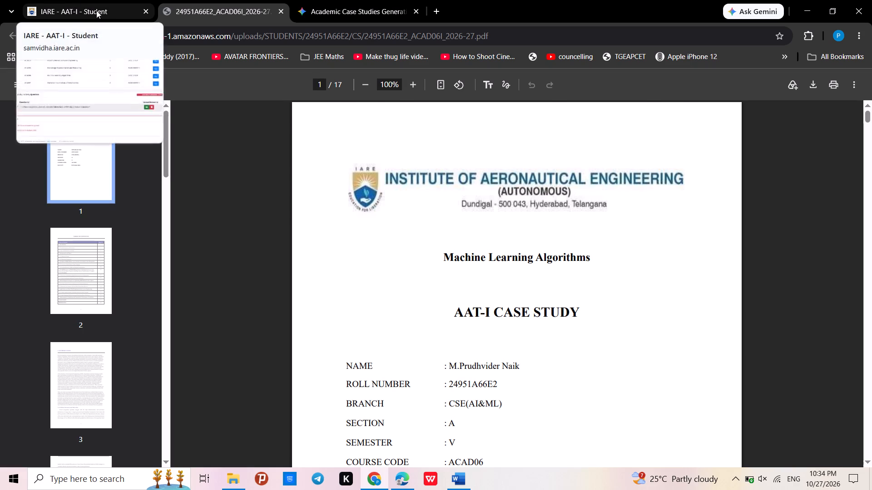
click(96, 10)
Check the submissions for Statistical Foundations of Data Science and Object Oriented Software Engineering, viewing the latter's uploaded file, and close the opened PDFs.
scroll(428, 132, up, 1)
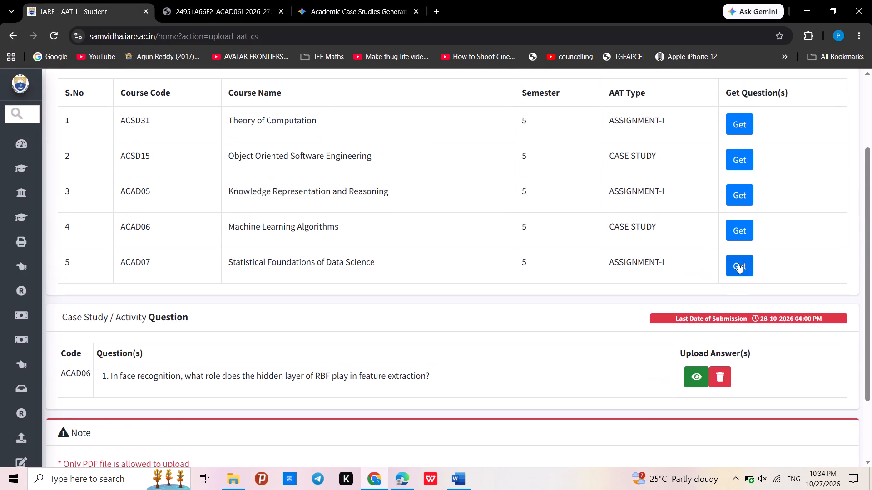
click(738, 263)
key(Return)
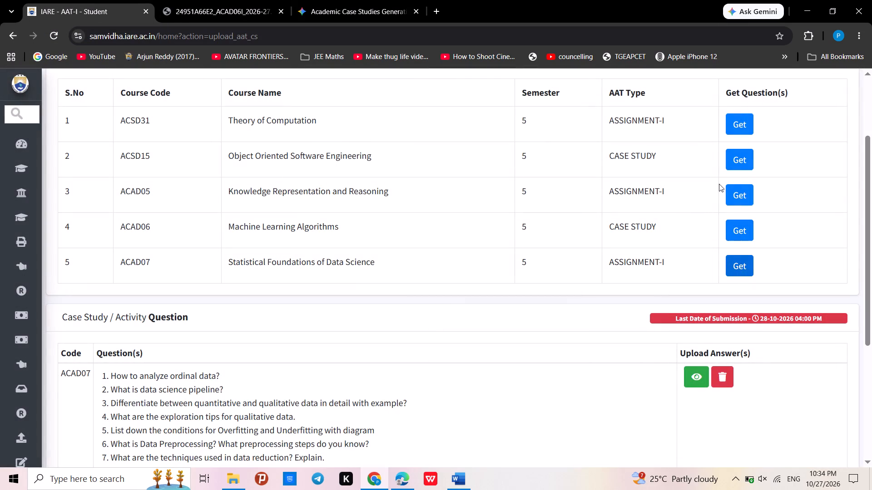
click(736, 160)
key(Return)
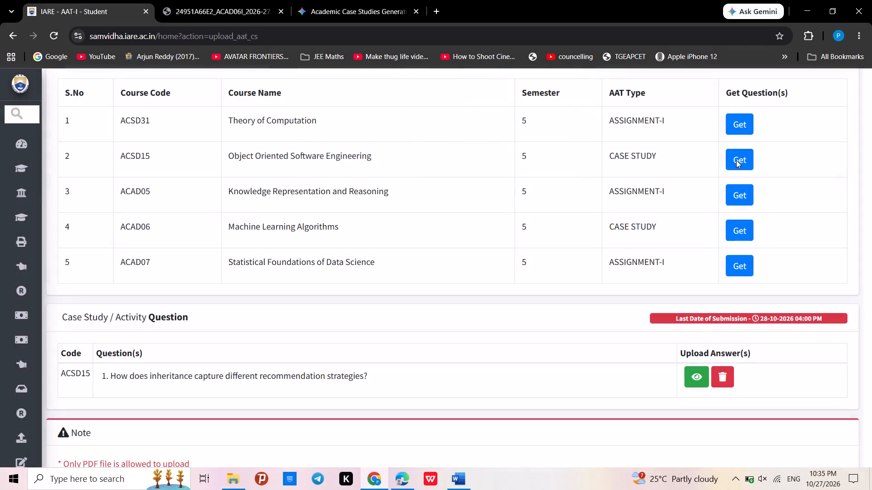
click(697, 375)
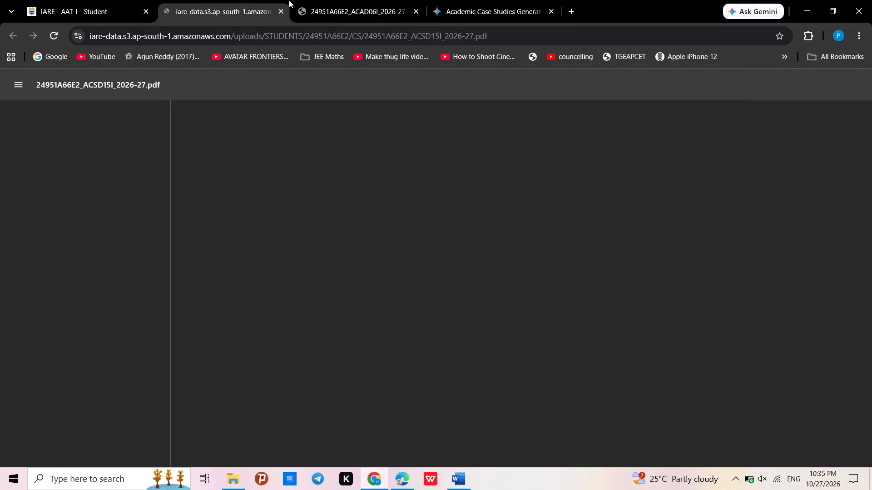
click(279, 18)
click(280, 10)
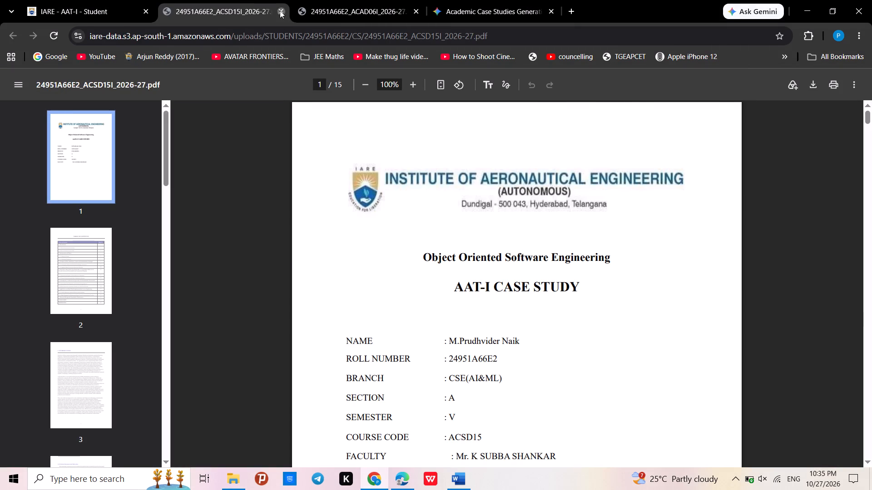
click(280, 10)
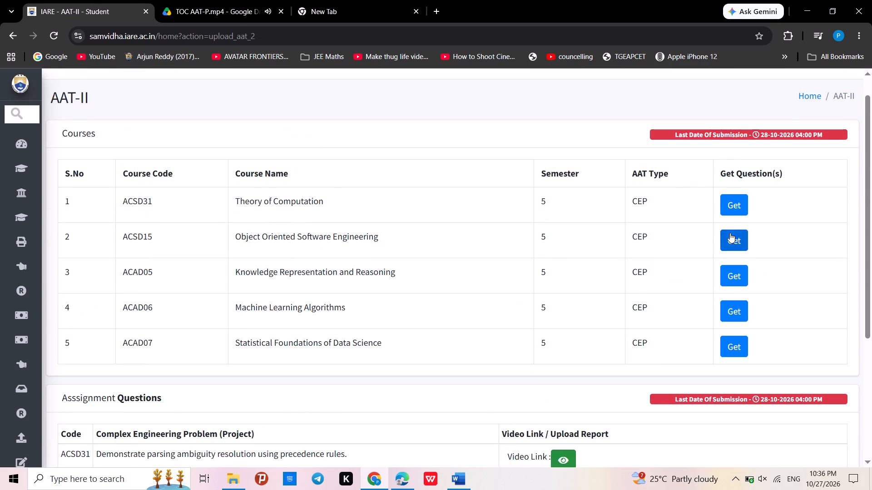
key(Return)
scroll(730, 233, down, 2)
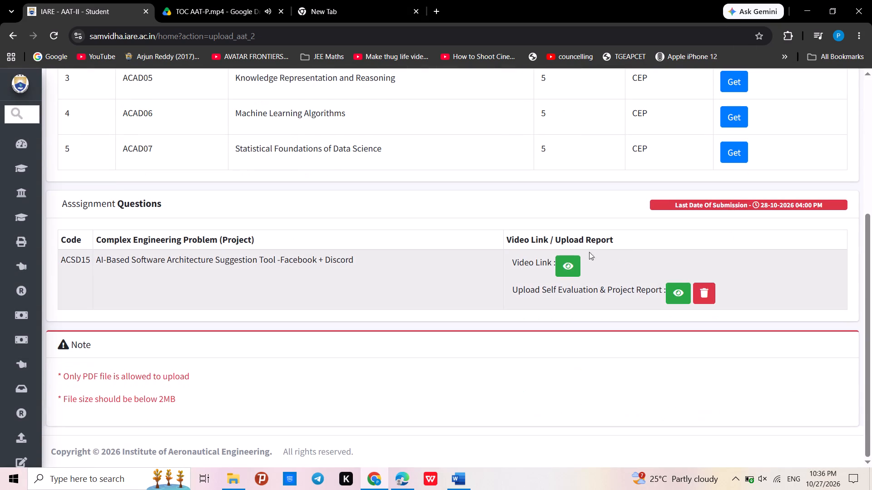
click(564, 256)
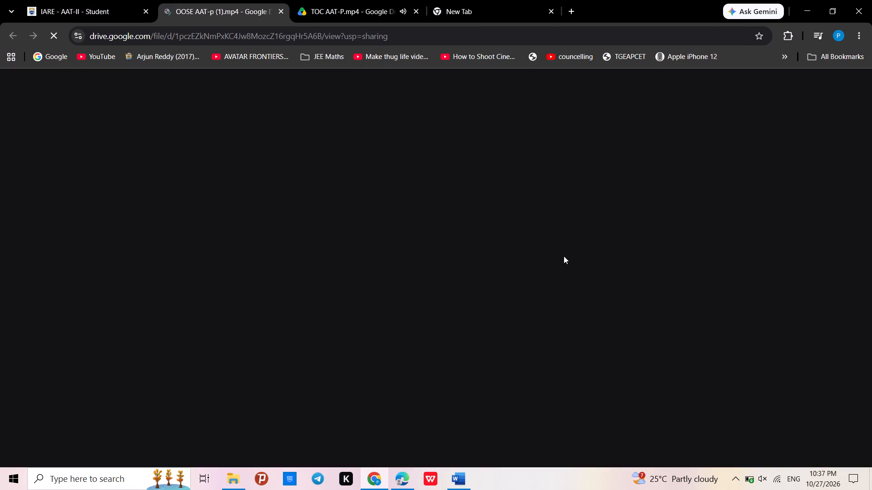
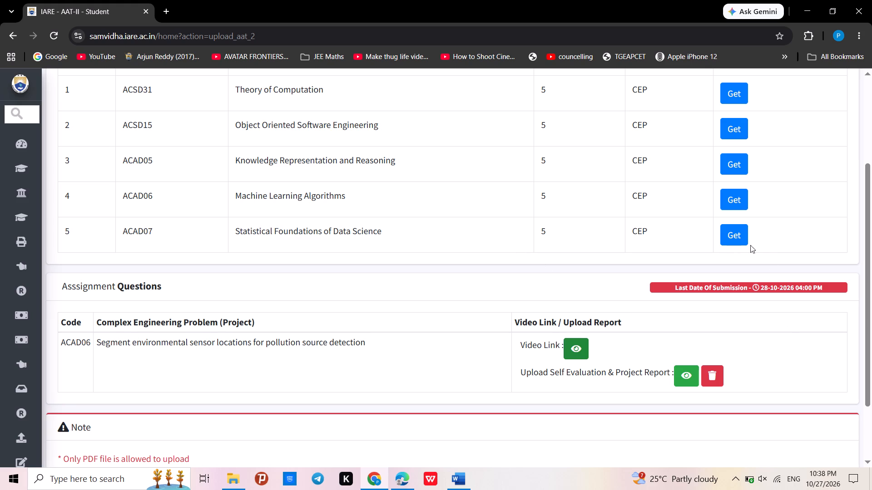
Get the AAT-II project question for Statistical Foundations of Data Science (ACAD07).
click(734, 238)
key(Return)
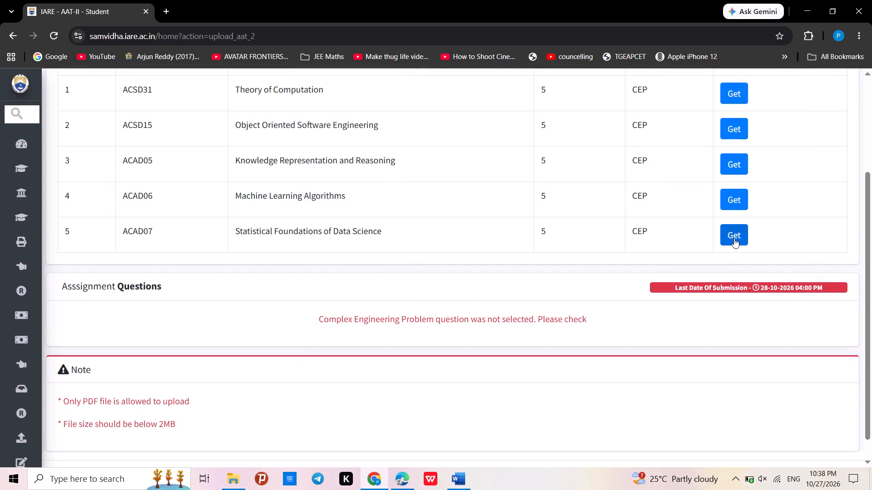
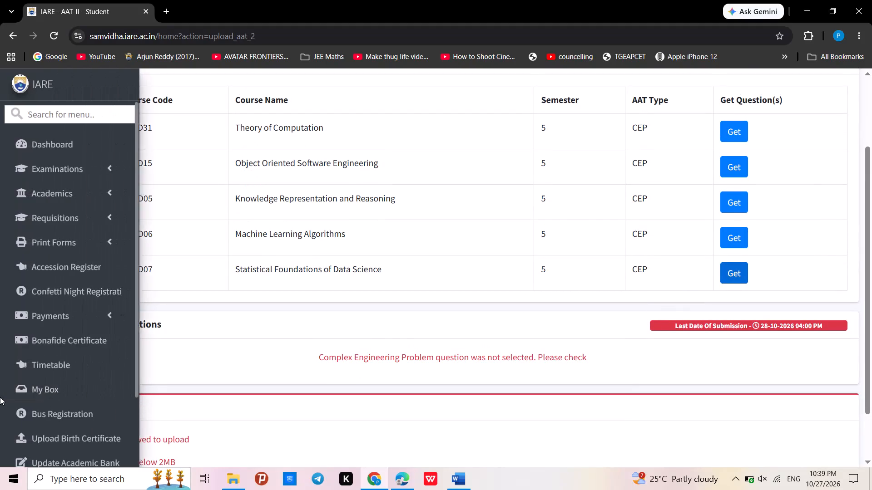
Open the AAT-I upload page of the student portal.
scroll(0, 397, down, 4)
click(35, 400)
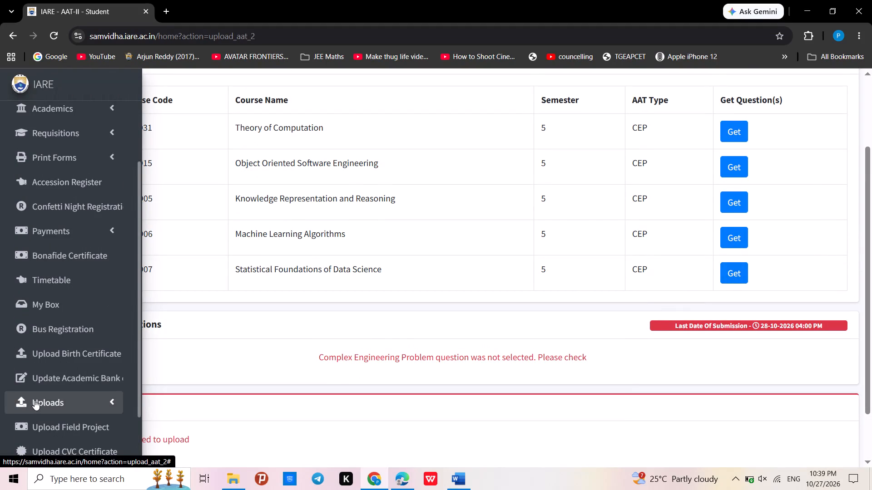
scroll(35, 400, down, 3)
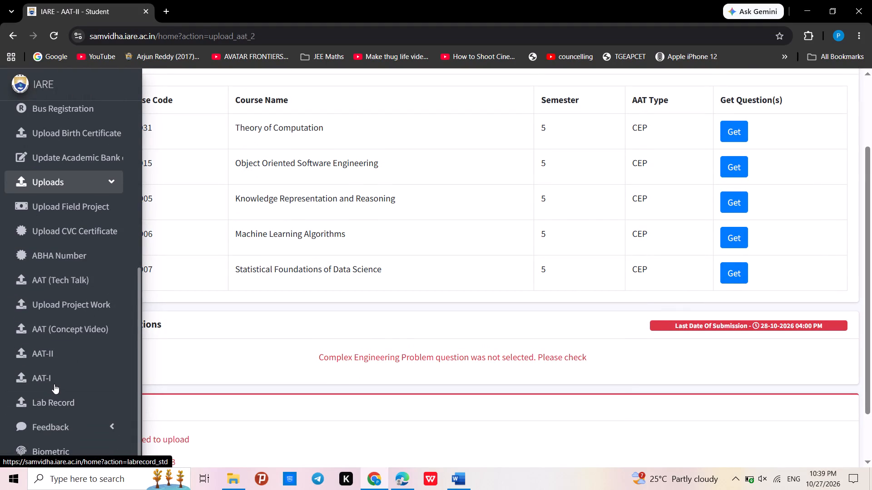
click(54, 384)
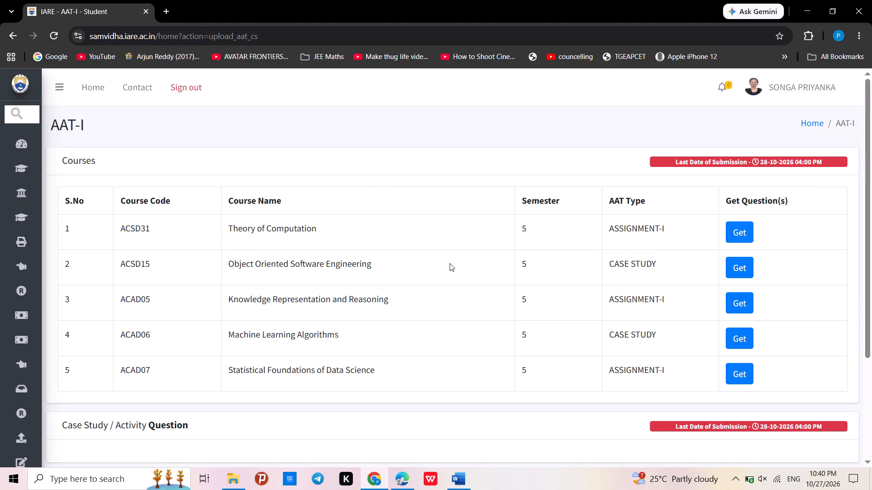